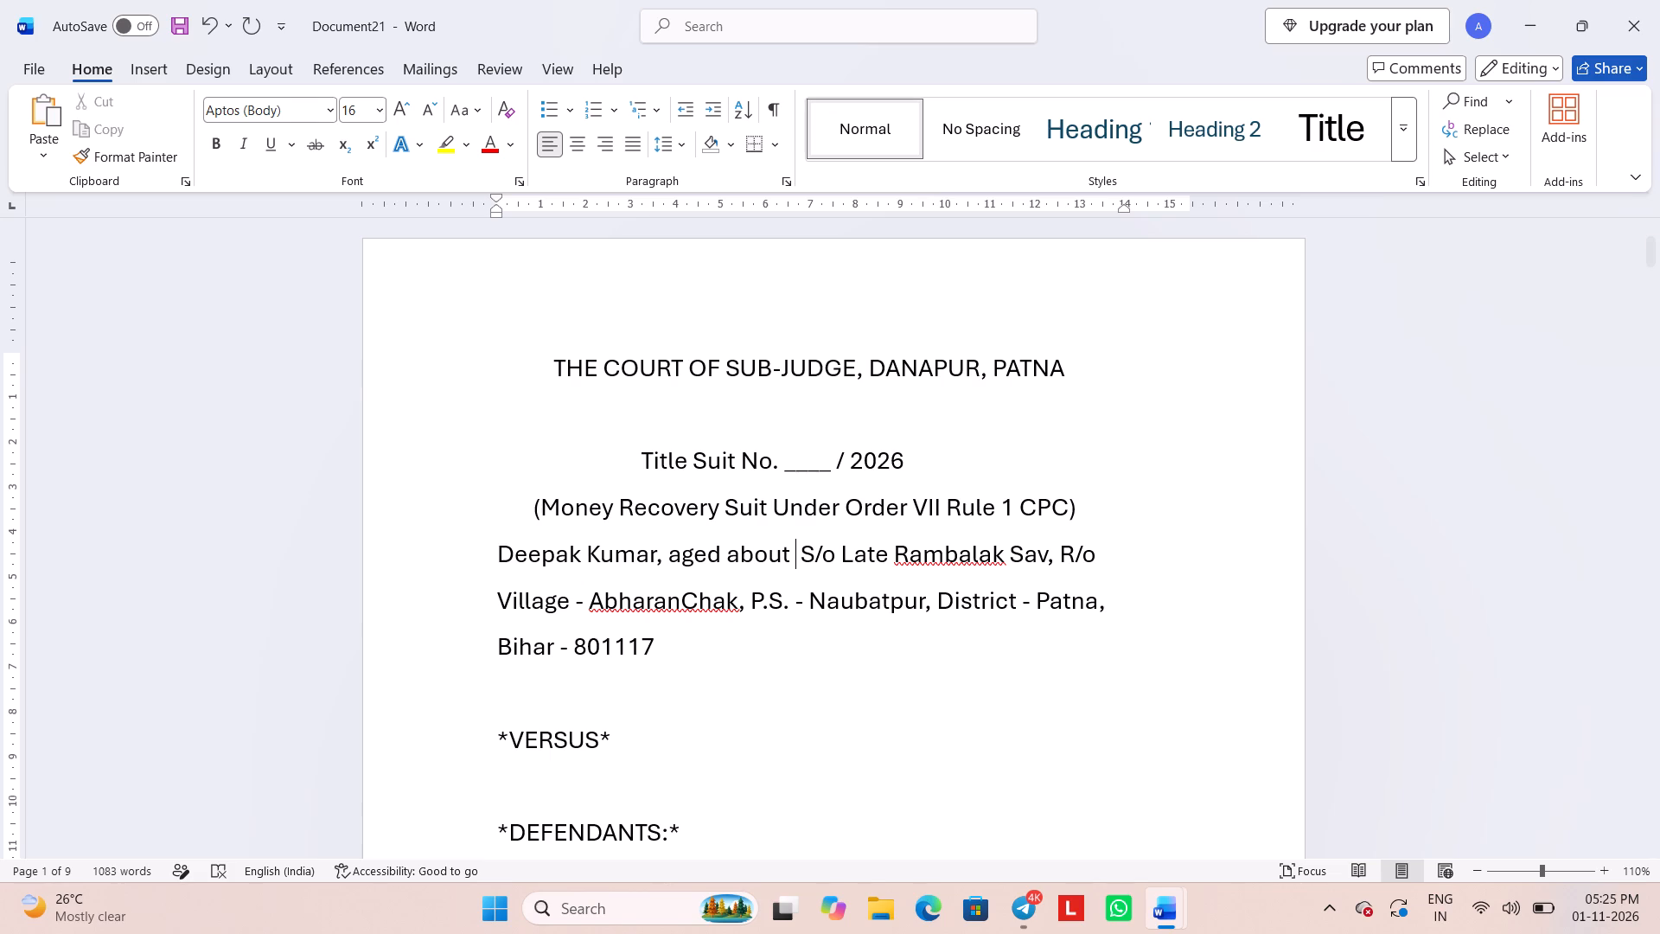
# Insert "32 years,Male," after "aged about" in the plaintiff's description.
pyautogui.write('32')
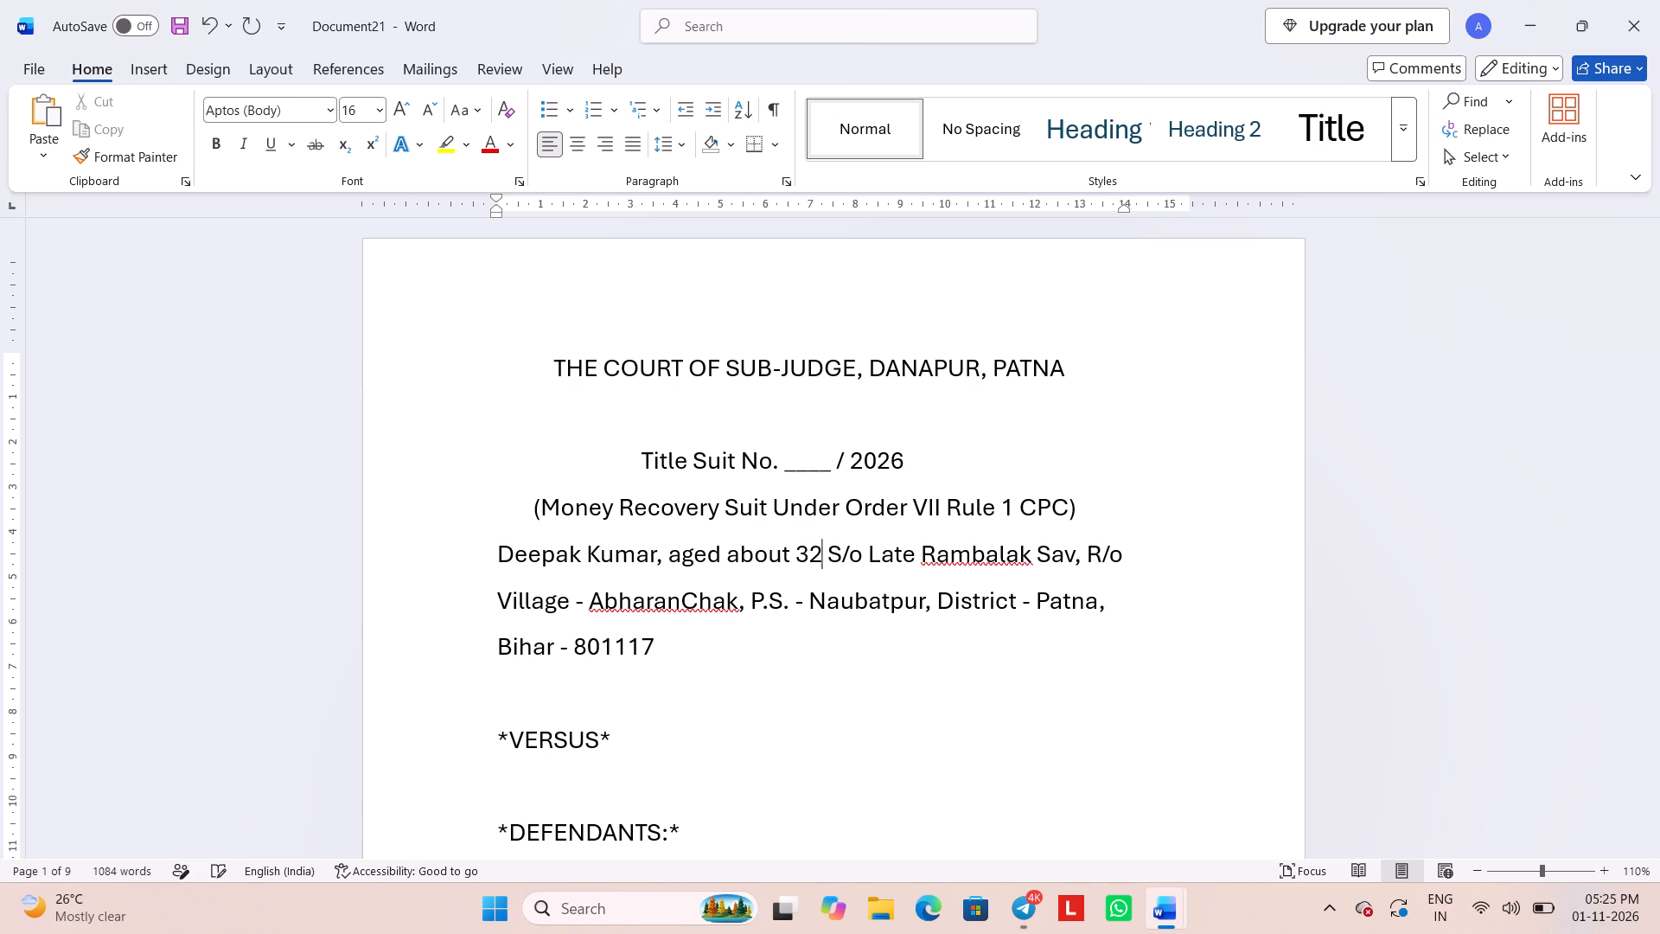
pyautogui.press('space')
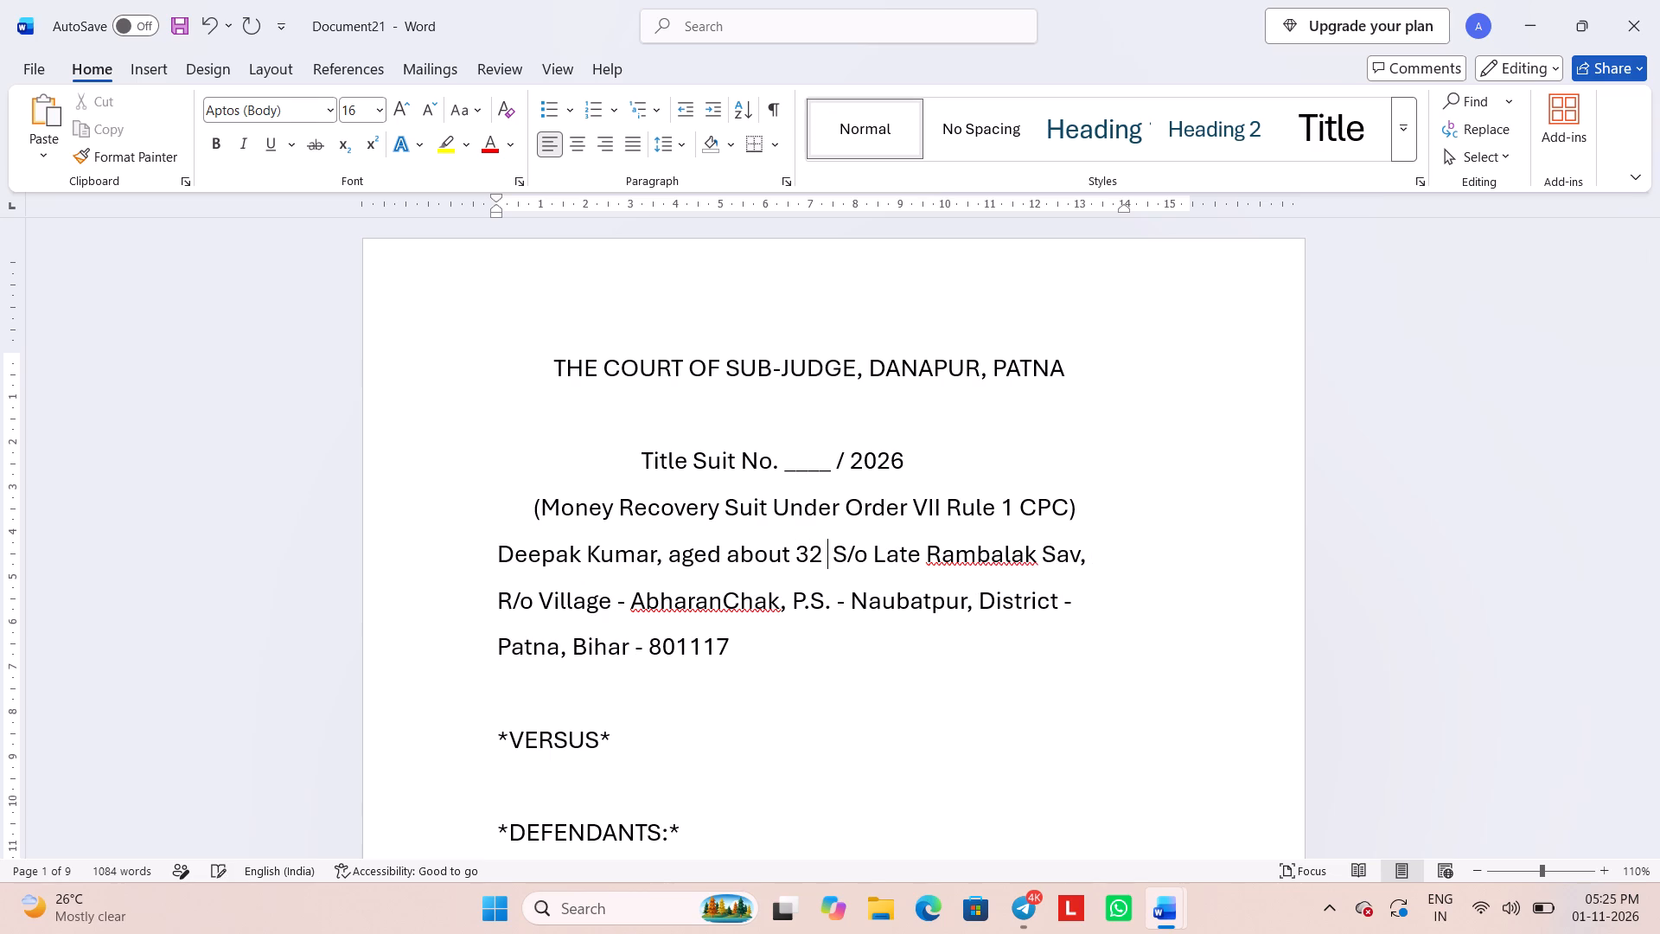
pyautogui.write('year')
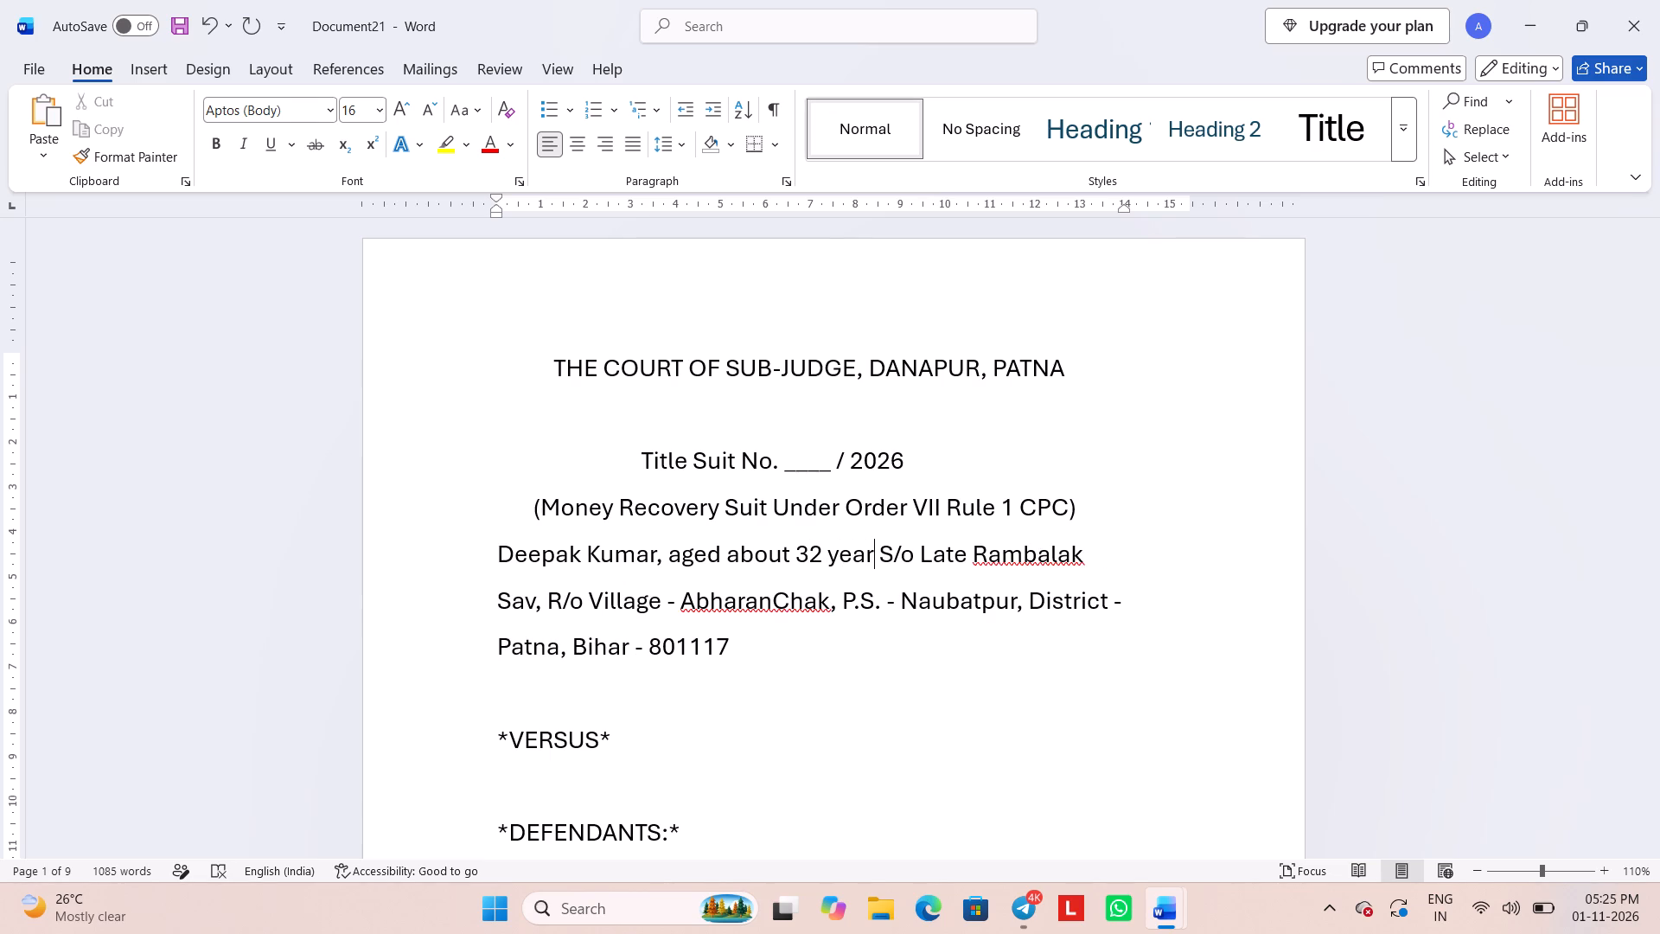
pyautogui.press('s')
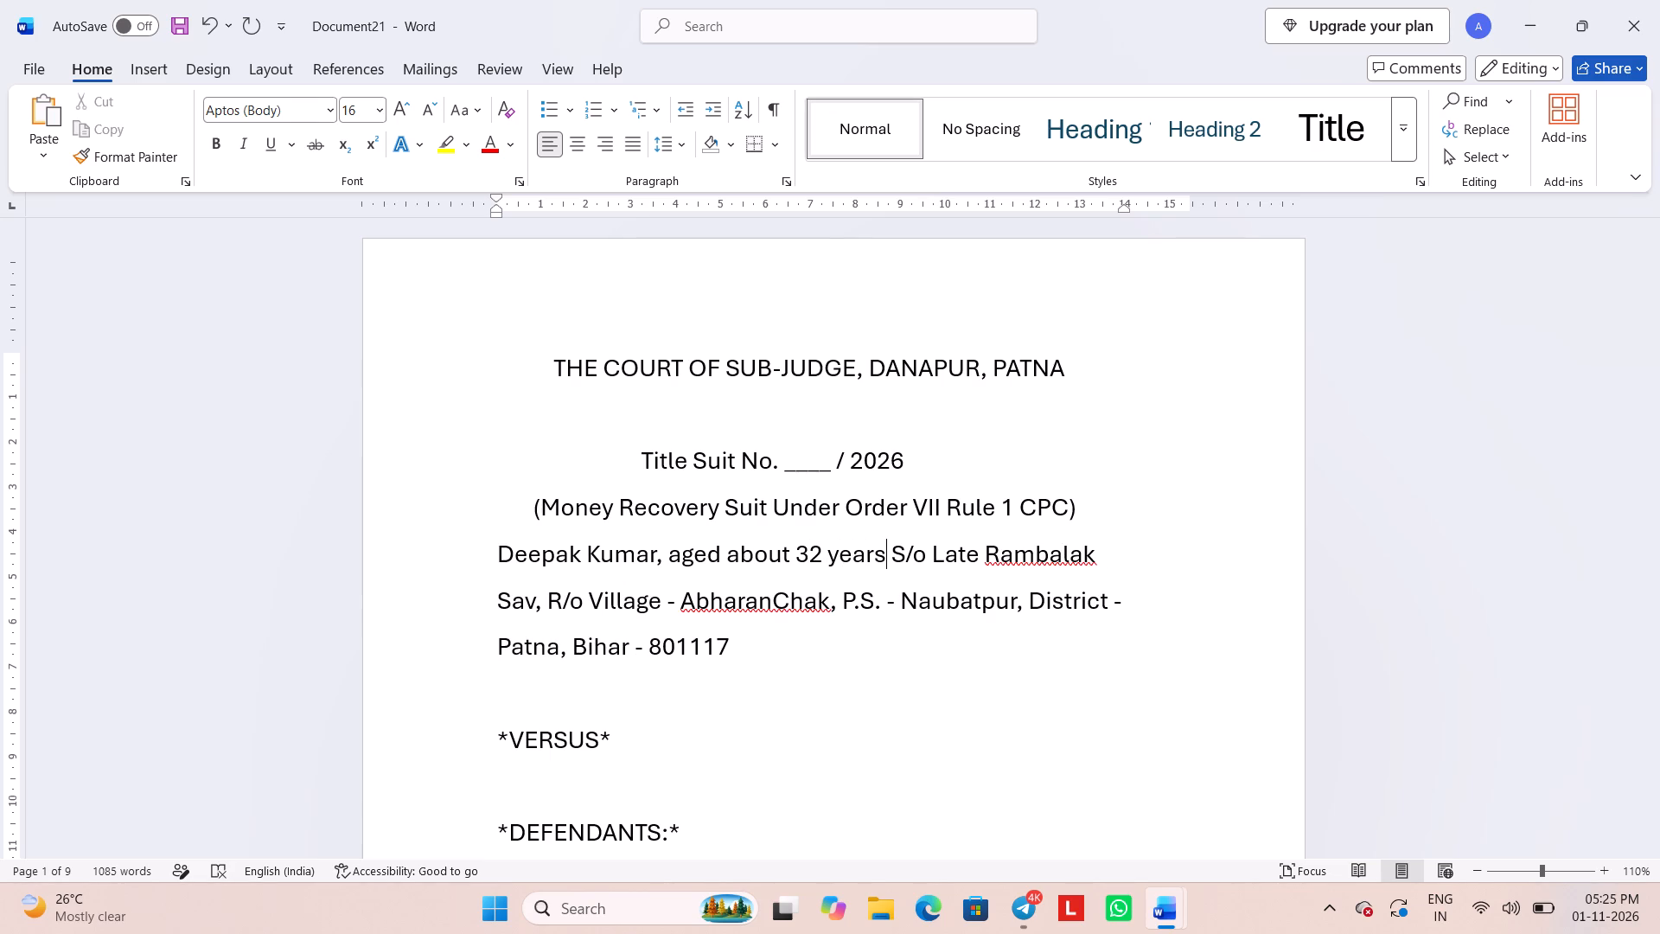
pyautogui.press(',')
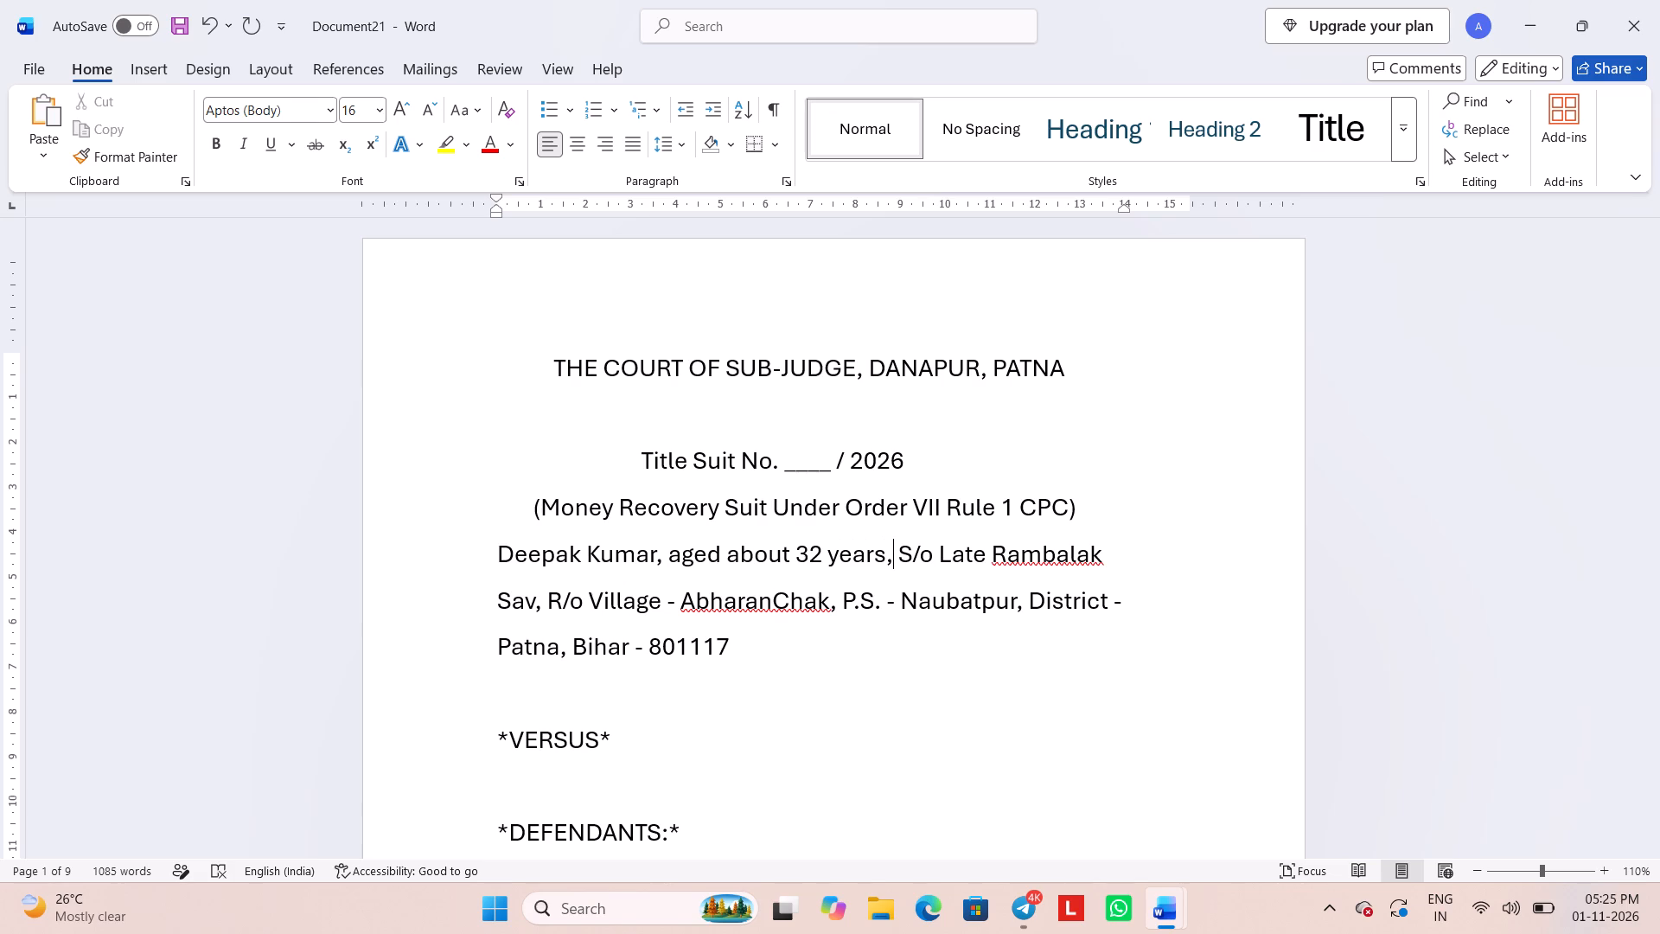
pyautogui.hotkey('shift', 'm')
pyautogui.press('a')
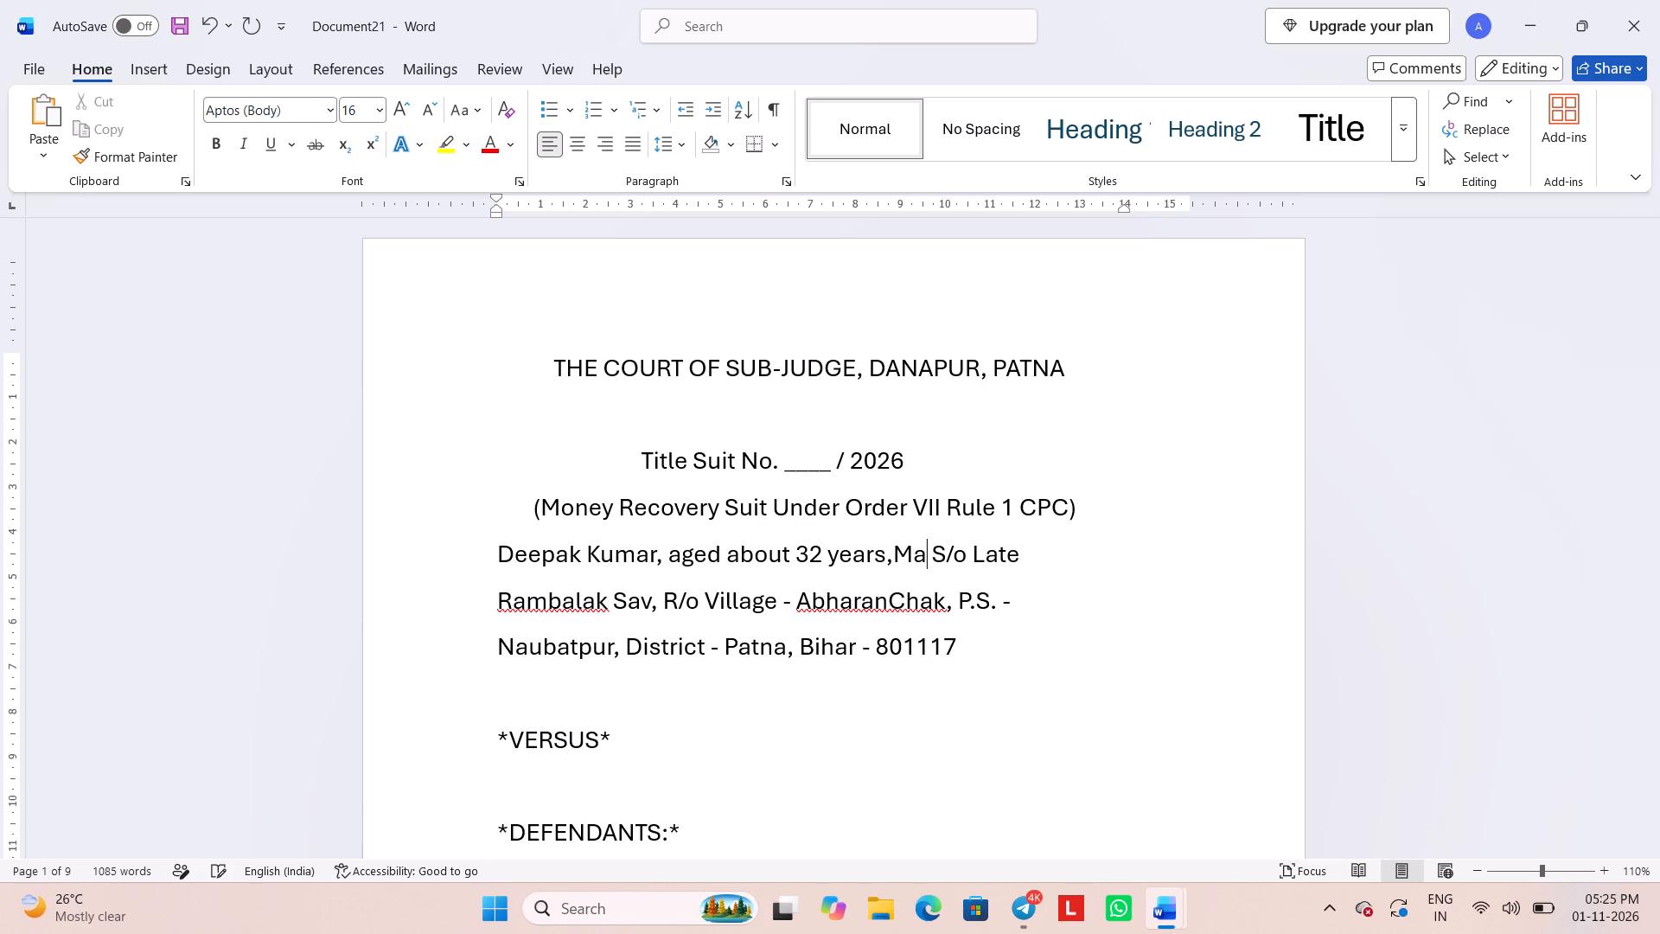
pyautogui.write('le')
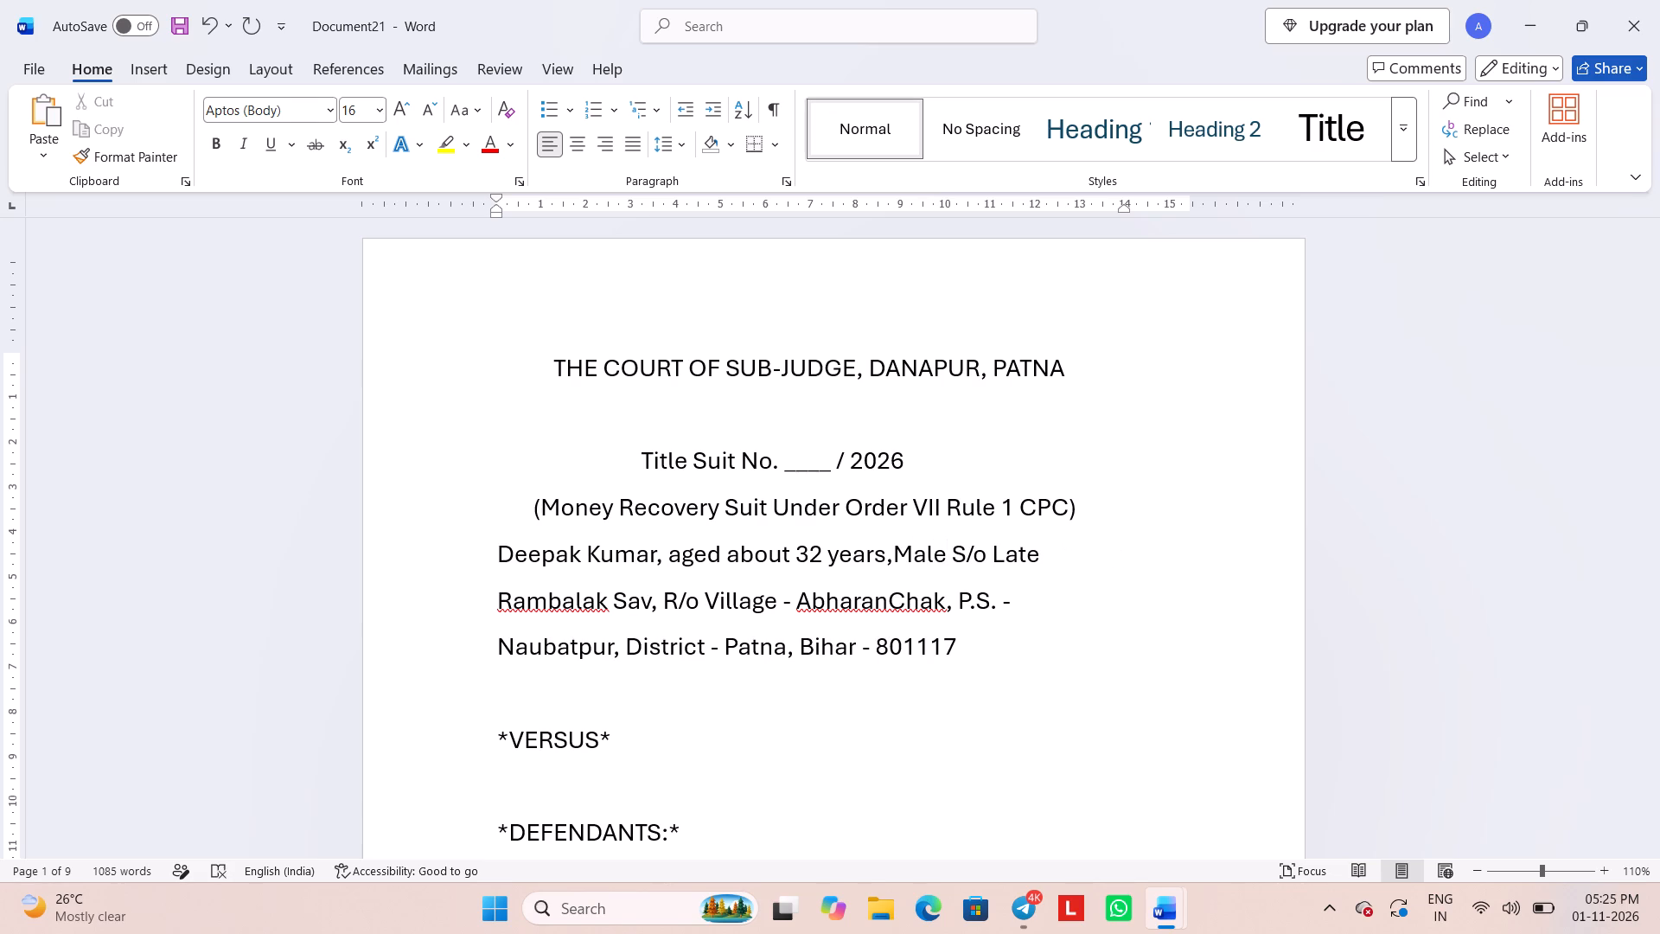
pyautogui.press(',')
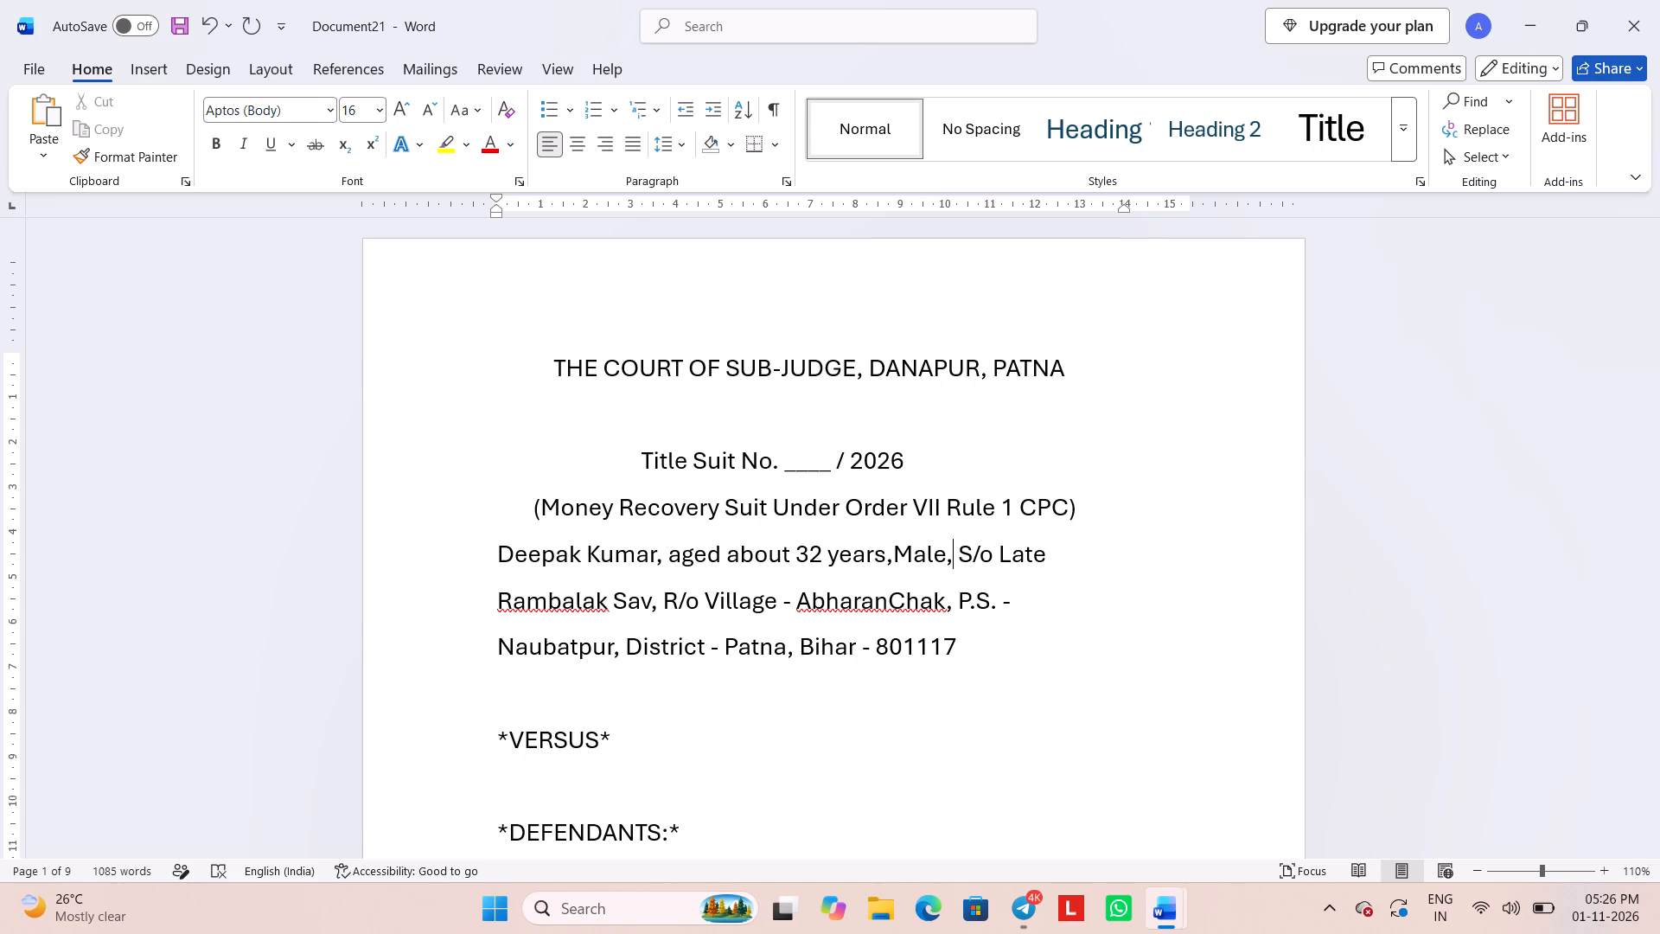
# Add the missing spaces before "Chak" in the village name and before "Male" in the plaintiff's description.
pyautogui.click(886, 607)
pyautogui.press('space')
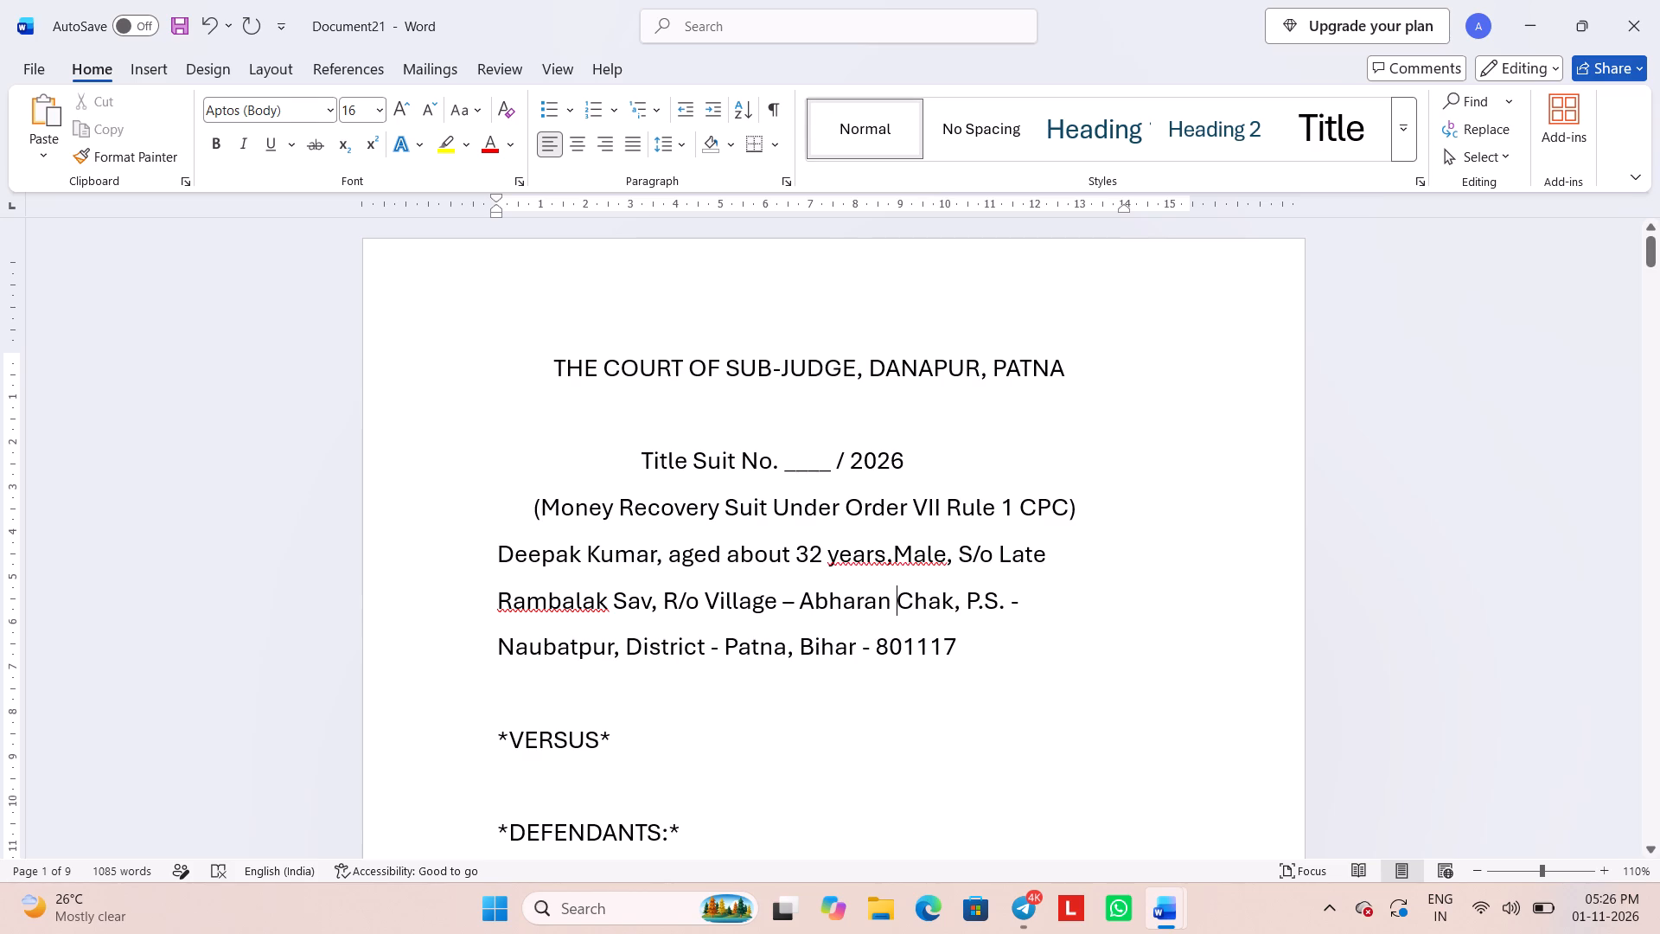
pyautogui.click(891, 566)
pyautogui.press('space')
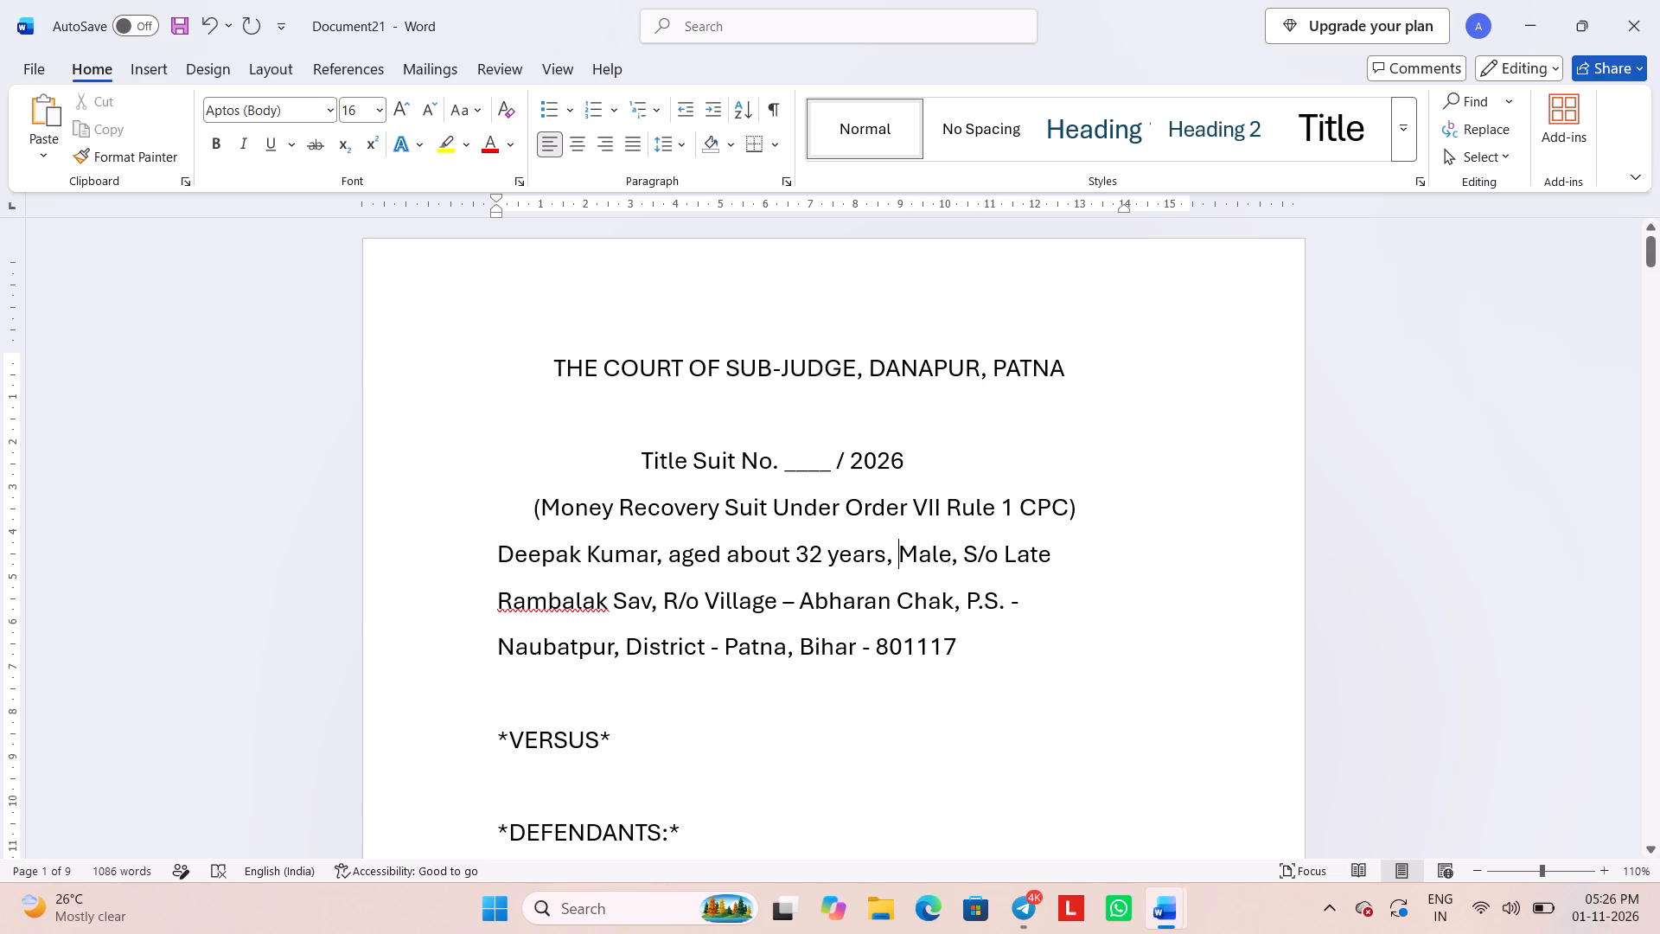
# Split the given name of the plaintiff's father into two words after "Ram", capitalising the second word's B.
pyautogui.click(545, 605)
pyautogui.press('space')
pyautogui.hotkey('shift', 'b')
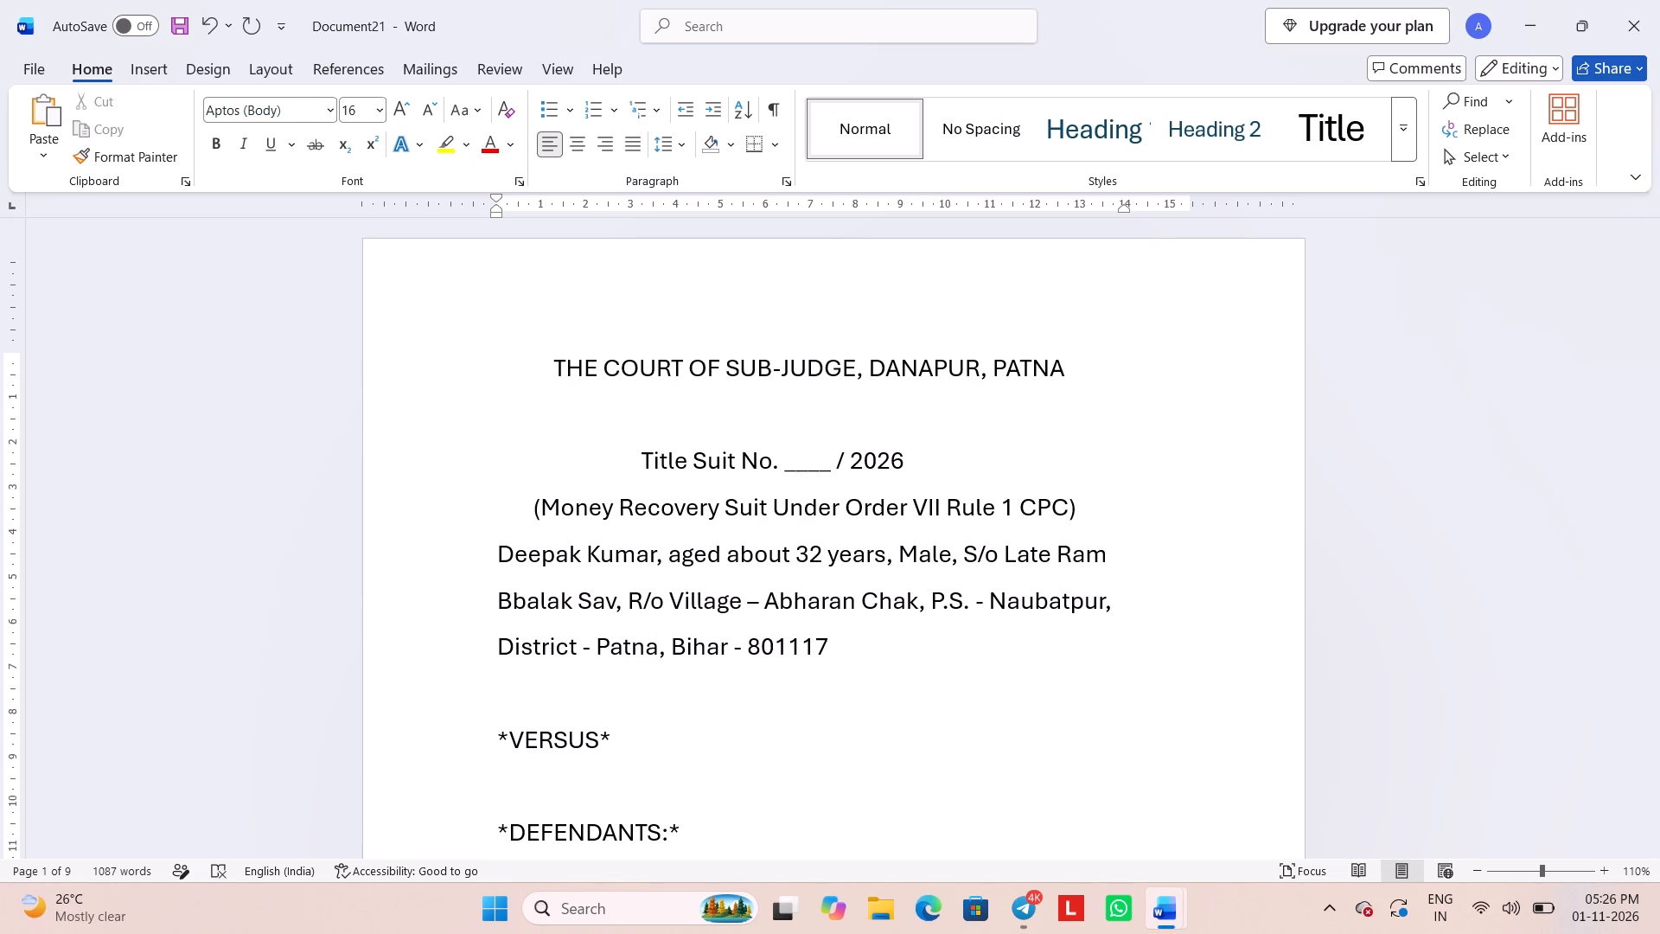
pyautogui.press('Delete')
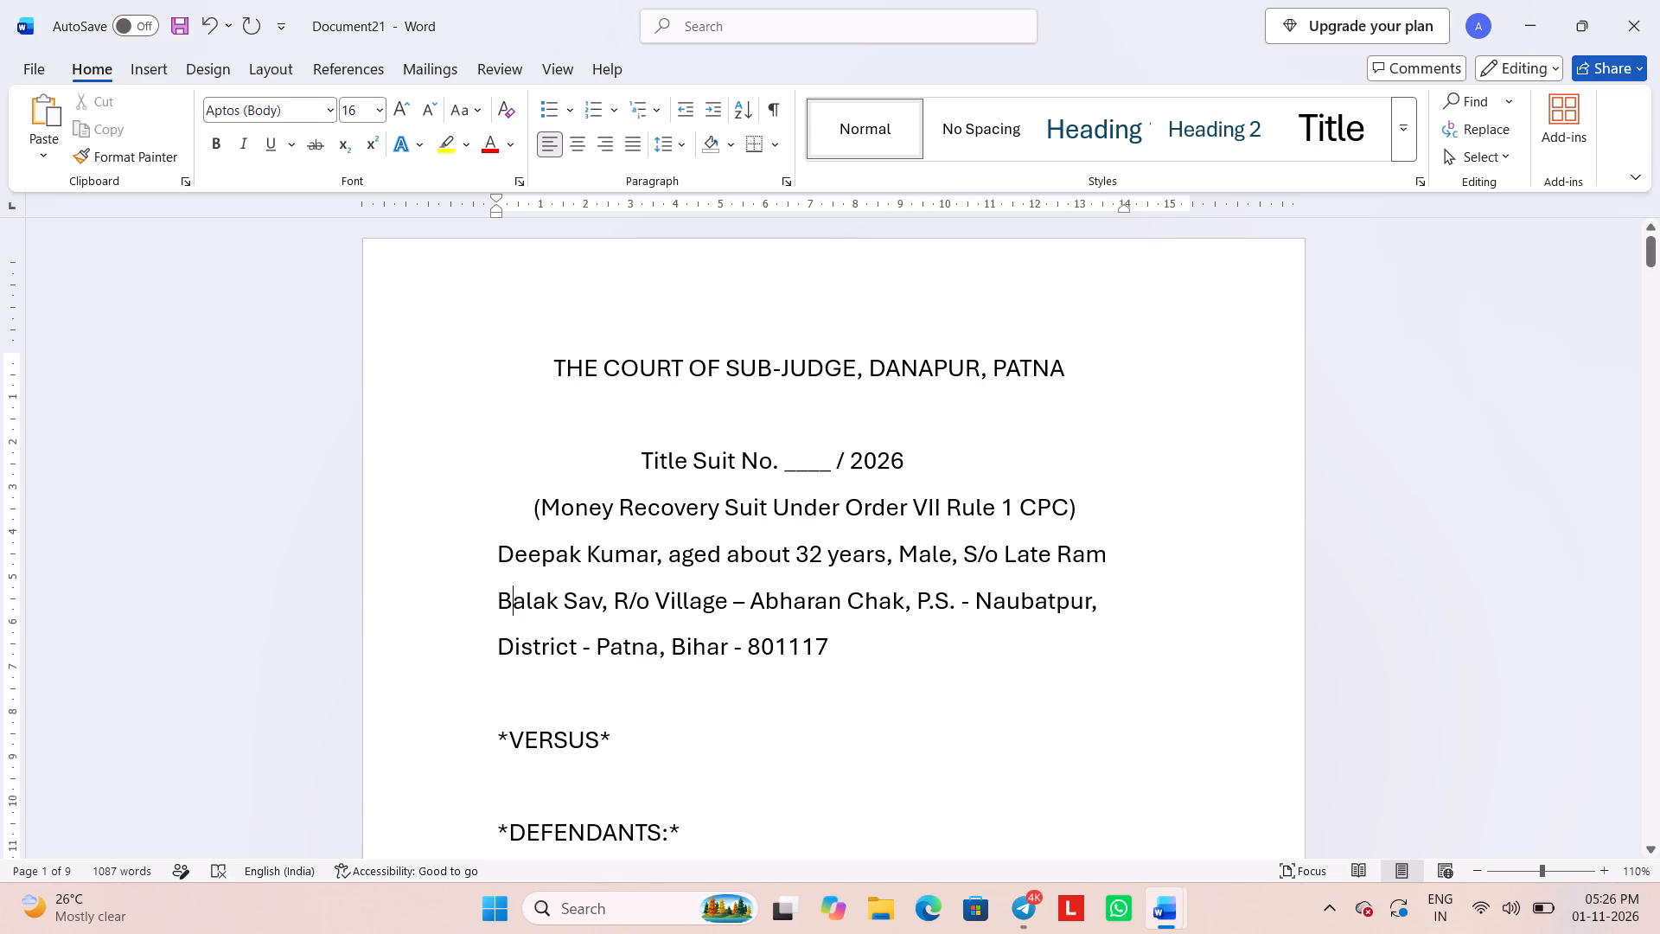
# Add the party label "...... Plaintiff" after a wide gap at the end of the plaintiff's address line.
pyautogui.click(861, 650)
pyautogui.press('space')
pyautogui.press('space')
pyautogui.press('space')
pyautogui.press('space')
pyautogui.press('space')
pyautogui.press('space')
pyautogui.press('space')
pyautogui.press('space')
pyautogui.press('space')
pyautogui.press('space')
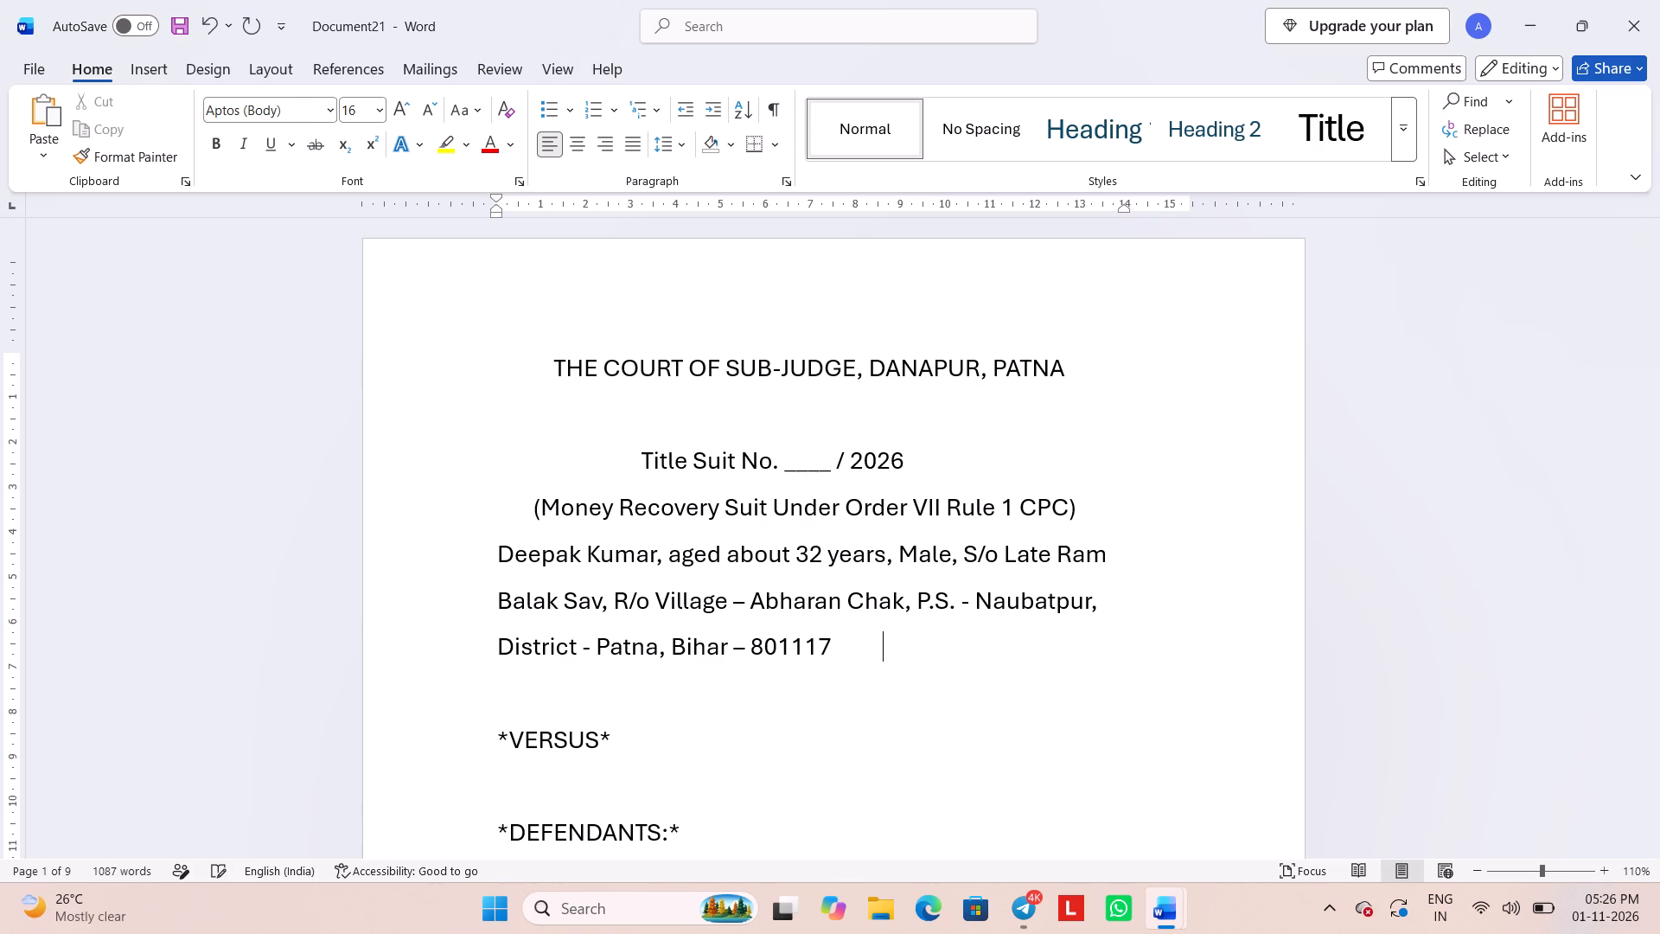
pyautogui.press('space')
pyautogui.press('space')
pyautogui.write('......')
pyautogui.press('space')
pyautogui.press('space')
pyautogui.press('space')
pyautogui.write('Pl')
pyautogui.write('ai')
pyautogui.press('n')
pyautogui.write('tiff')
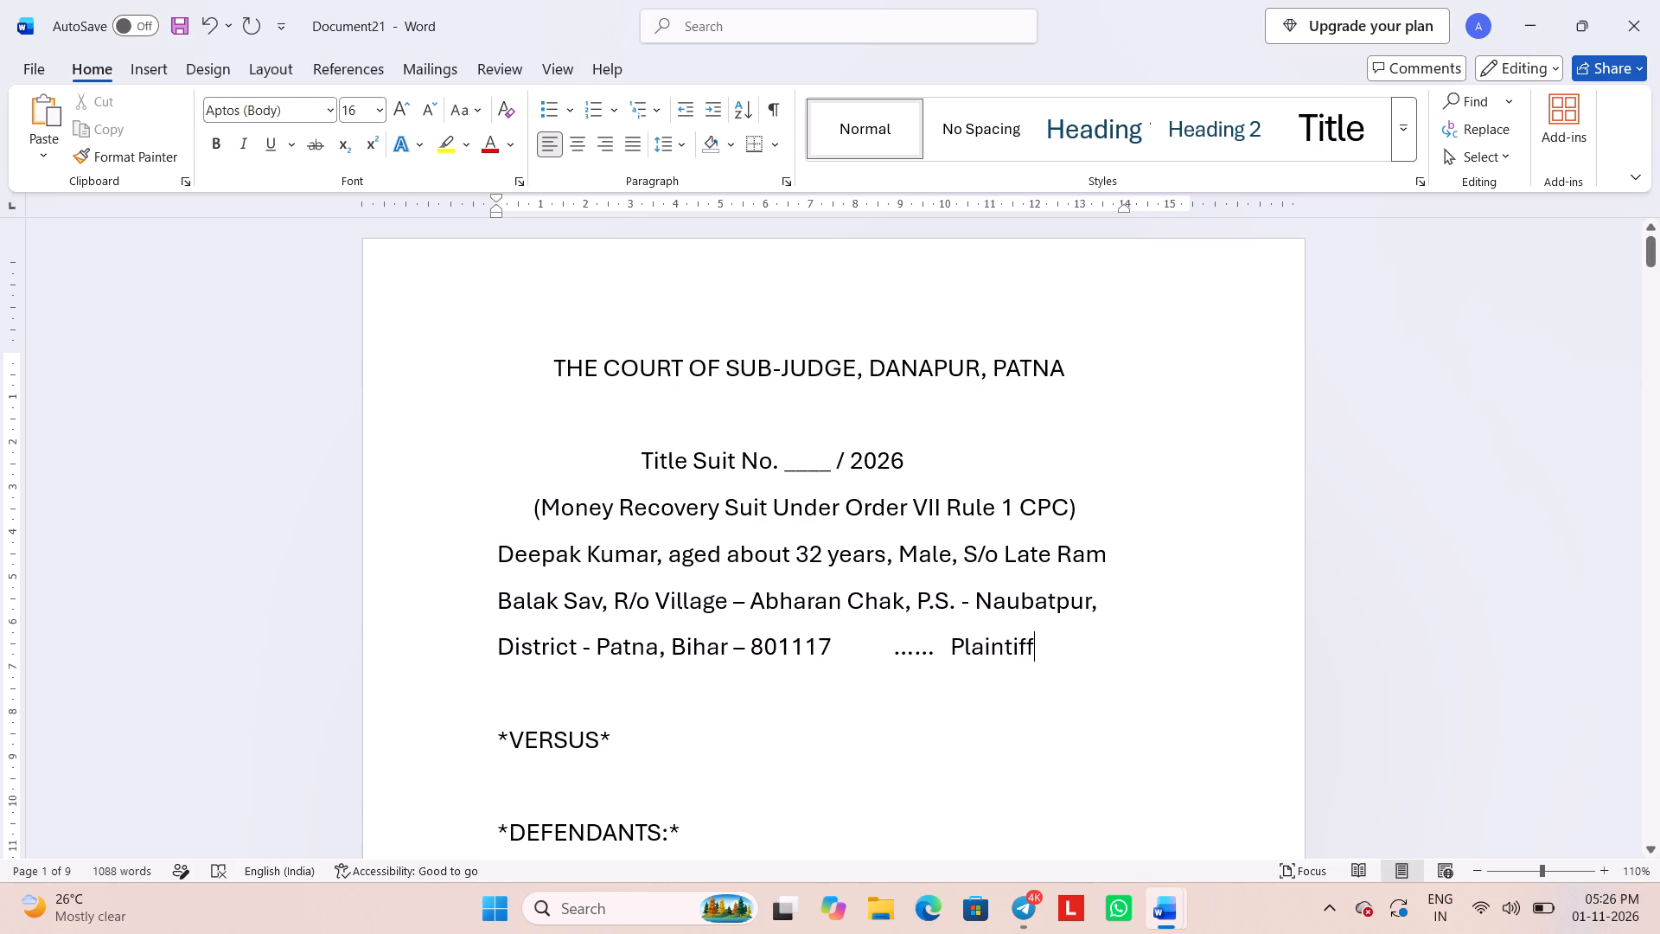
# Widen the gap before the "...... Plaintiff" label with nine more spaces so it sits nearer the right margin.
pyautogui.click(877, 654)
pyautogui.press('space')
pyautogui.press('space')
pyautogui.press('space')
pyautogui.press('space')
pyautogui.press('space')
pyautogui.press('space')
pyautogui.press('space')
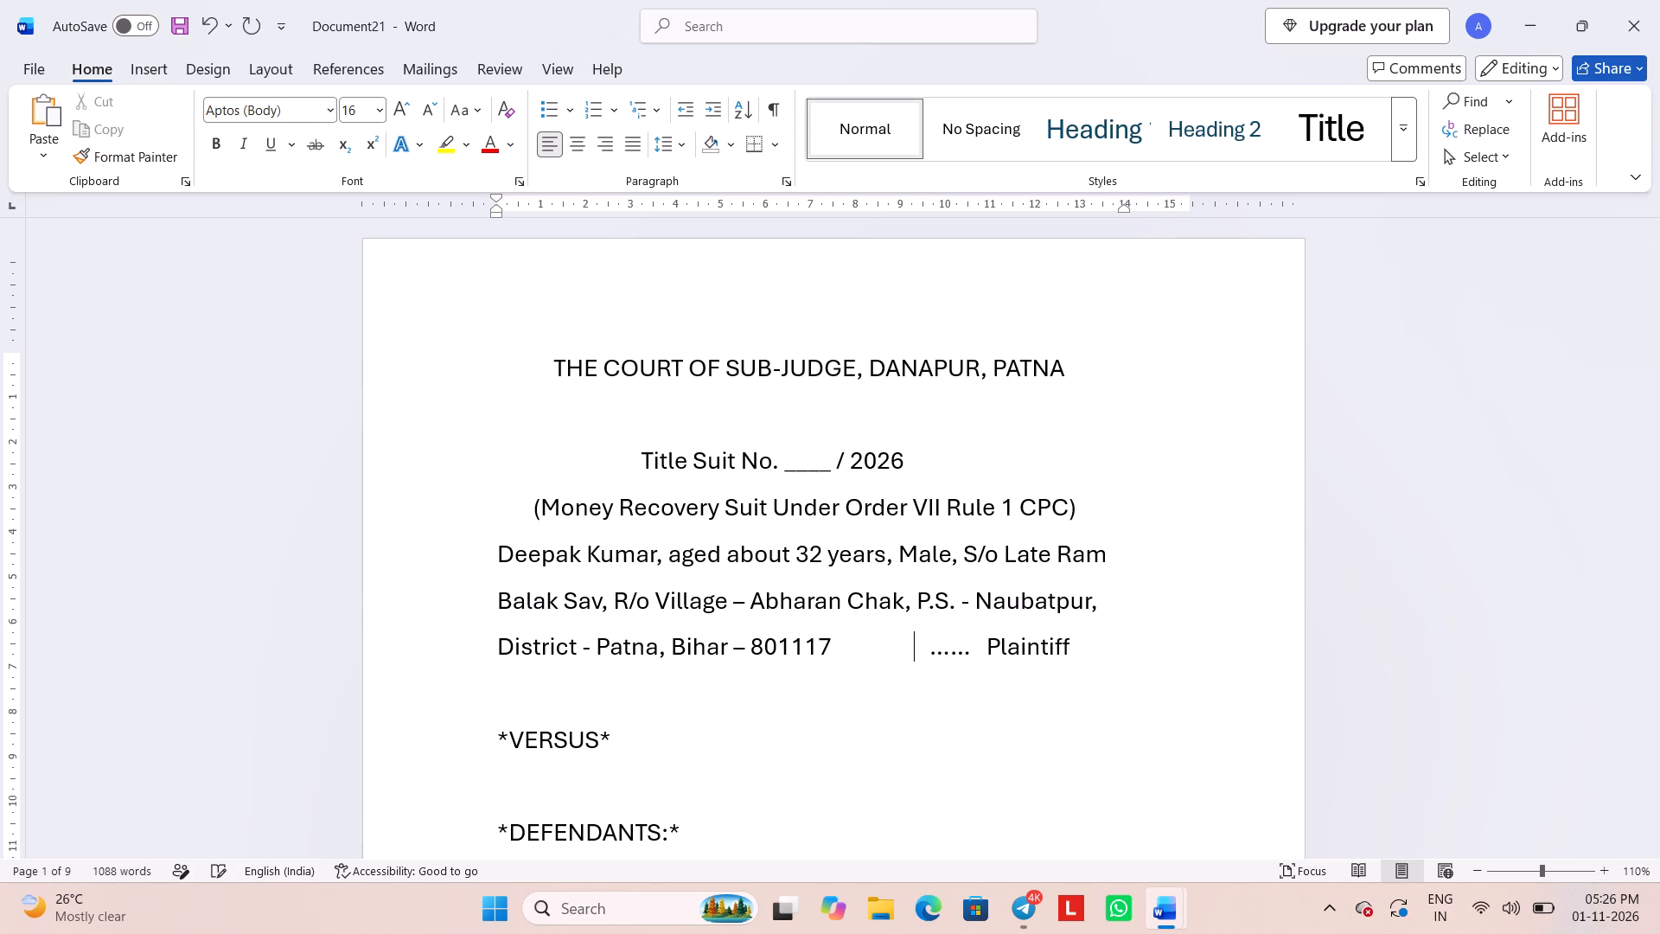
pyautogui.press('space')
pyautogui.press('space')
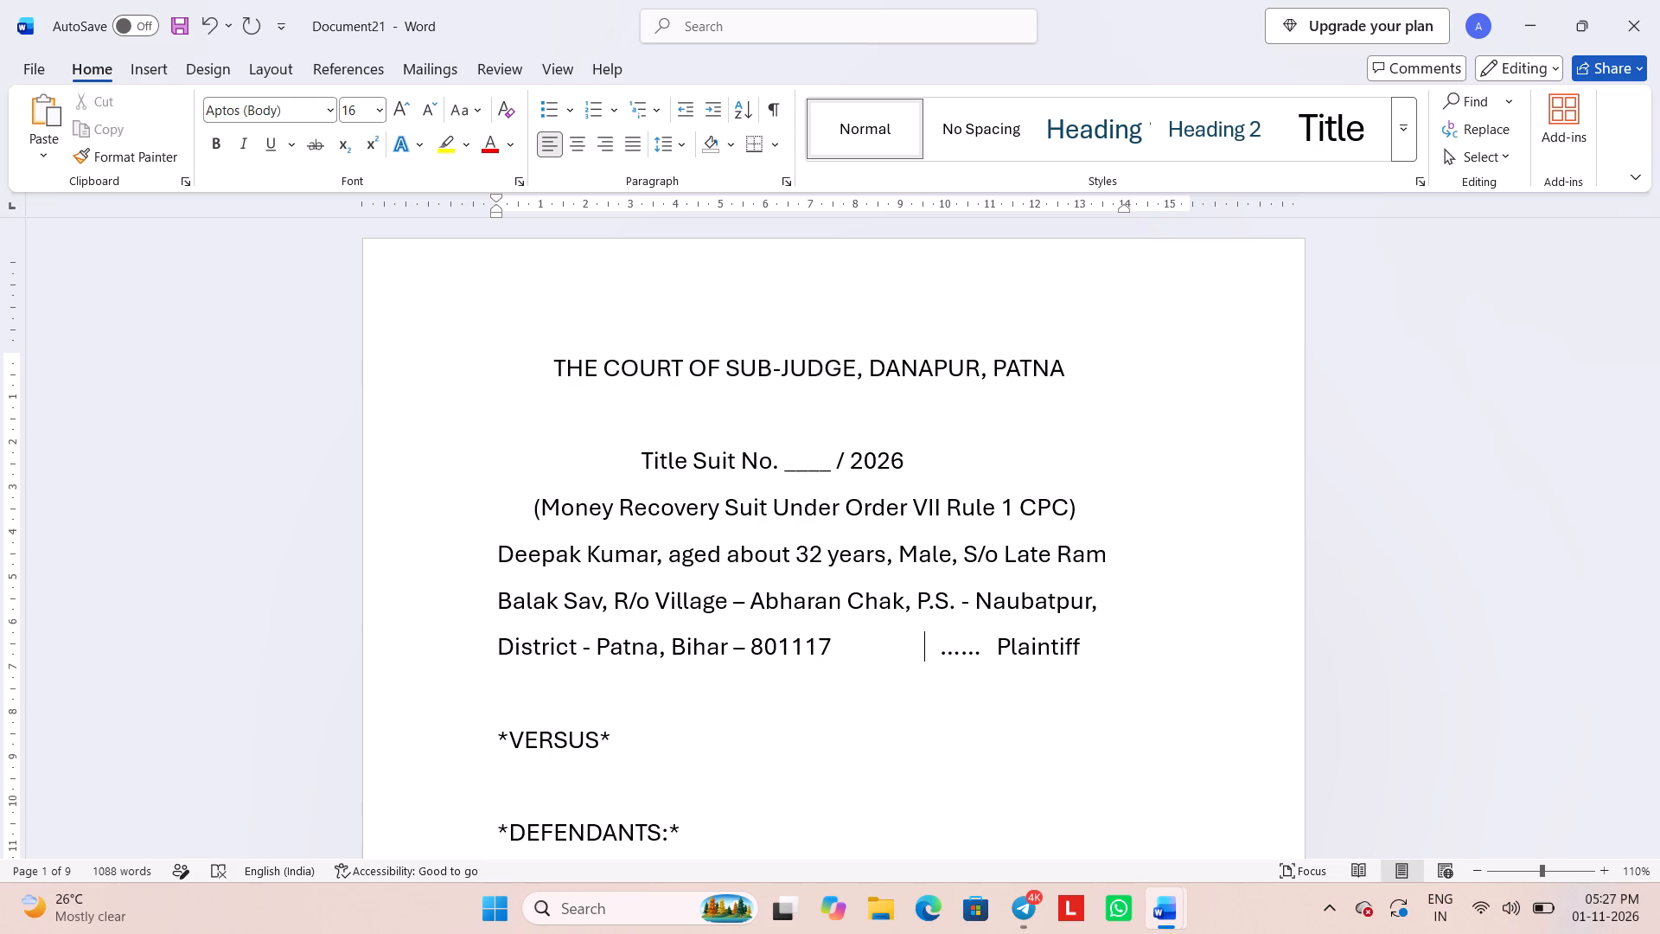
# Remove the empty line between the plaintiff's address line and the VERSUS line.
pyautogui.click(1086, 649)
pyautogui.press('Delete')
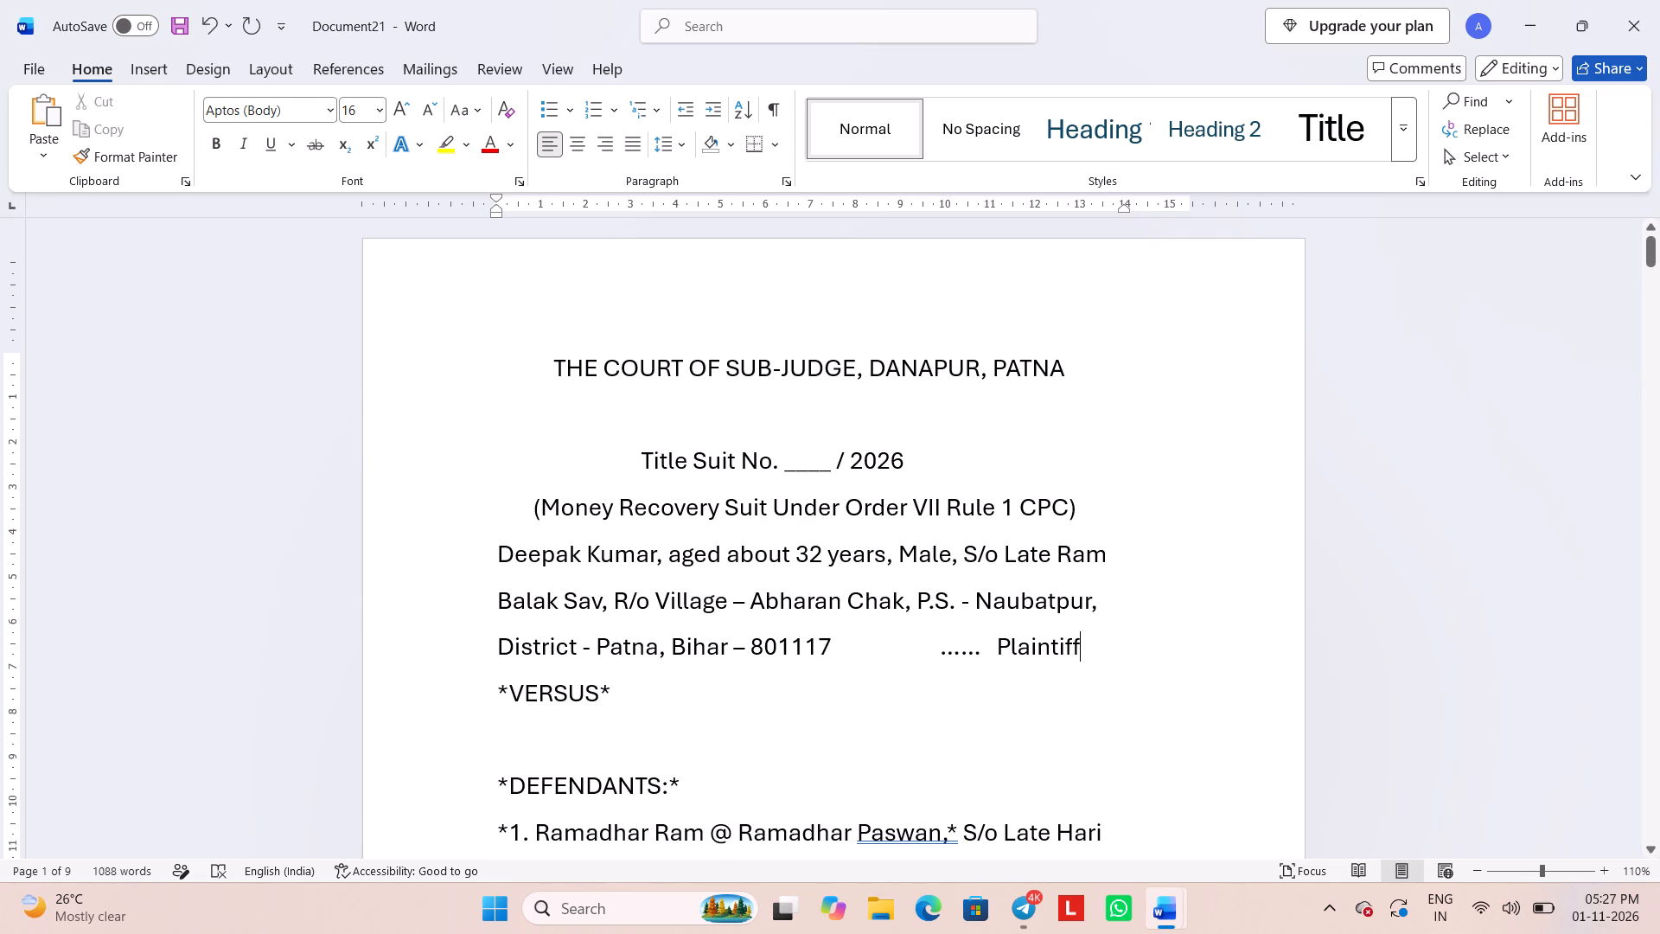
# Remove the asterisks on both sides of the word VERSUS.
pyautogui.click(495, 691)
pyautogui.press('Delete')
pyautogui.click(585, 691)
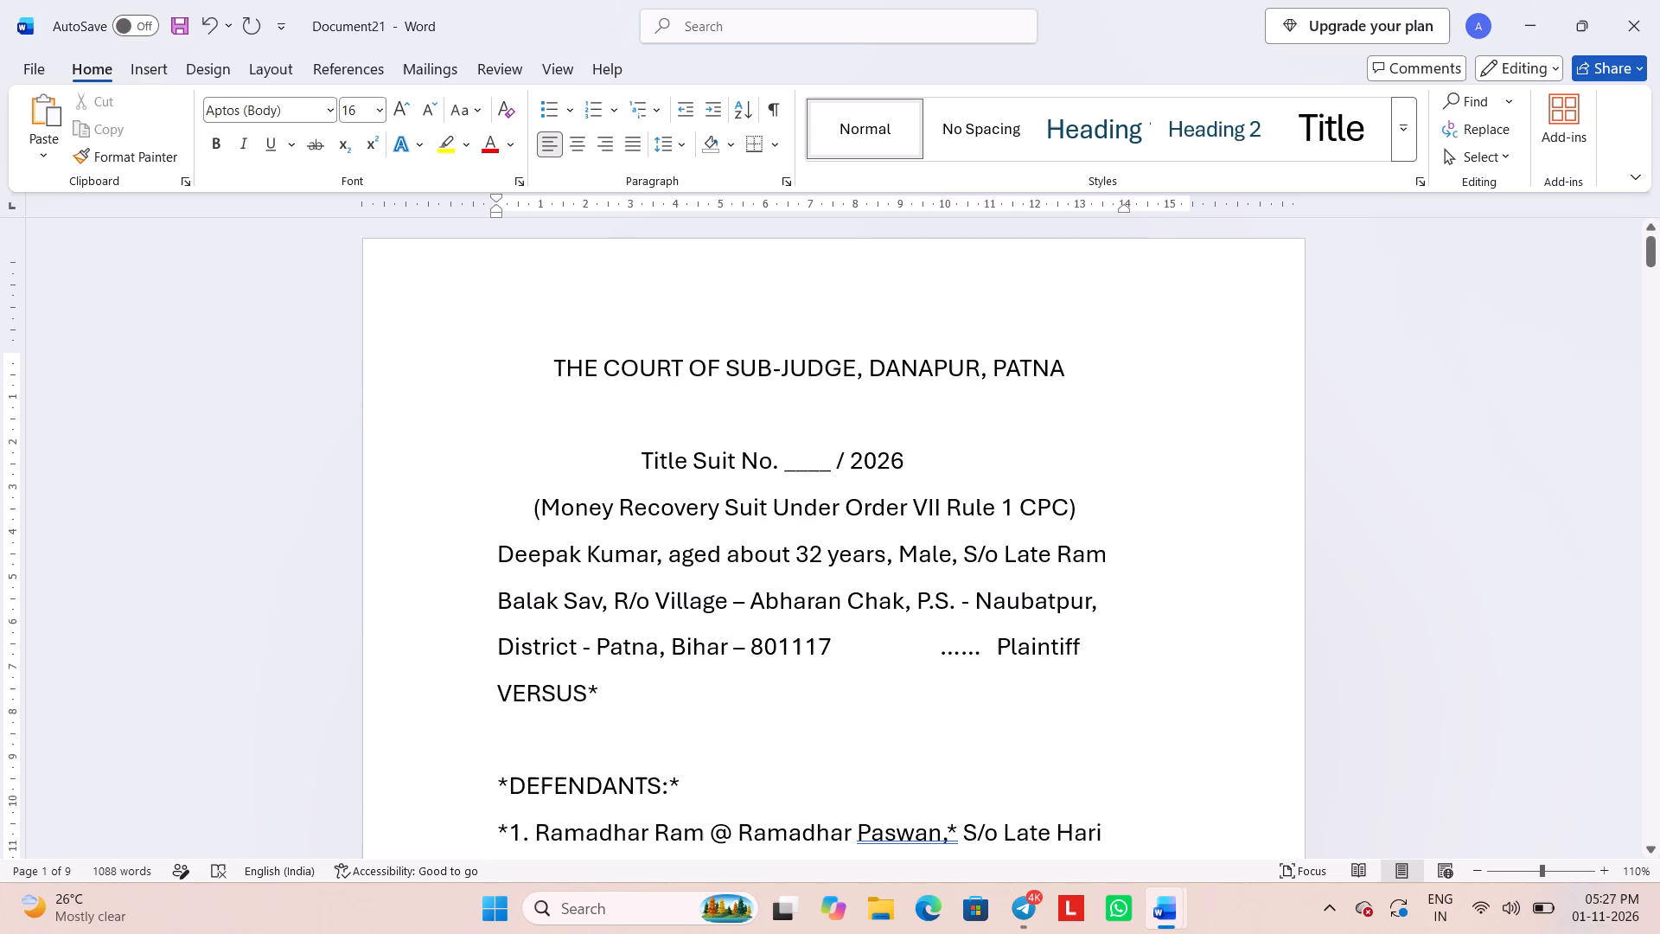
pyautogui.press('Delete')
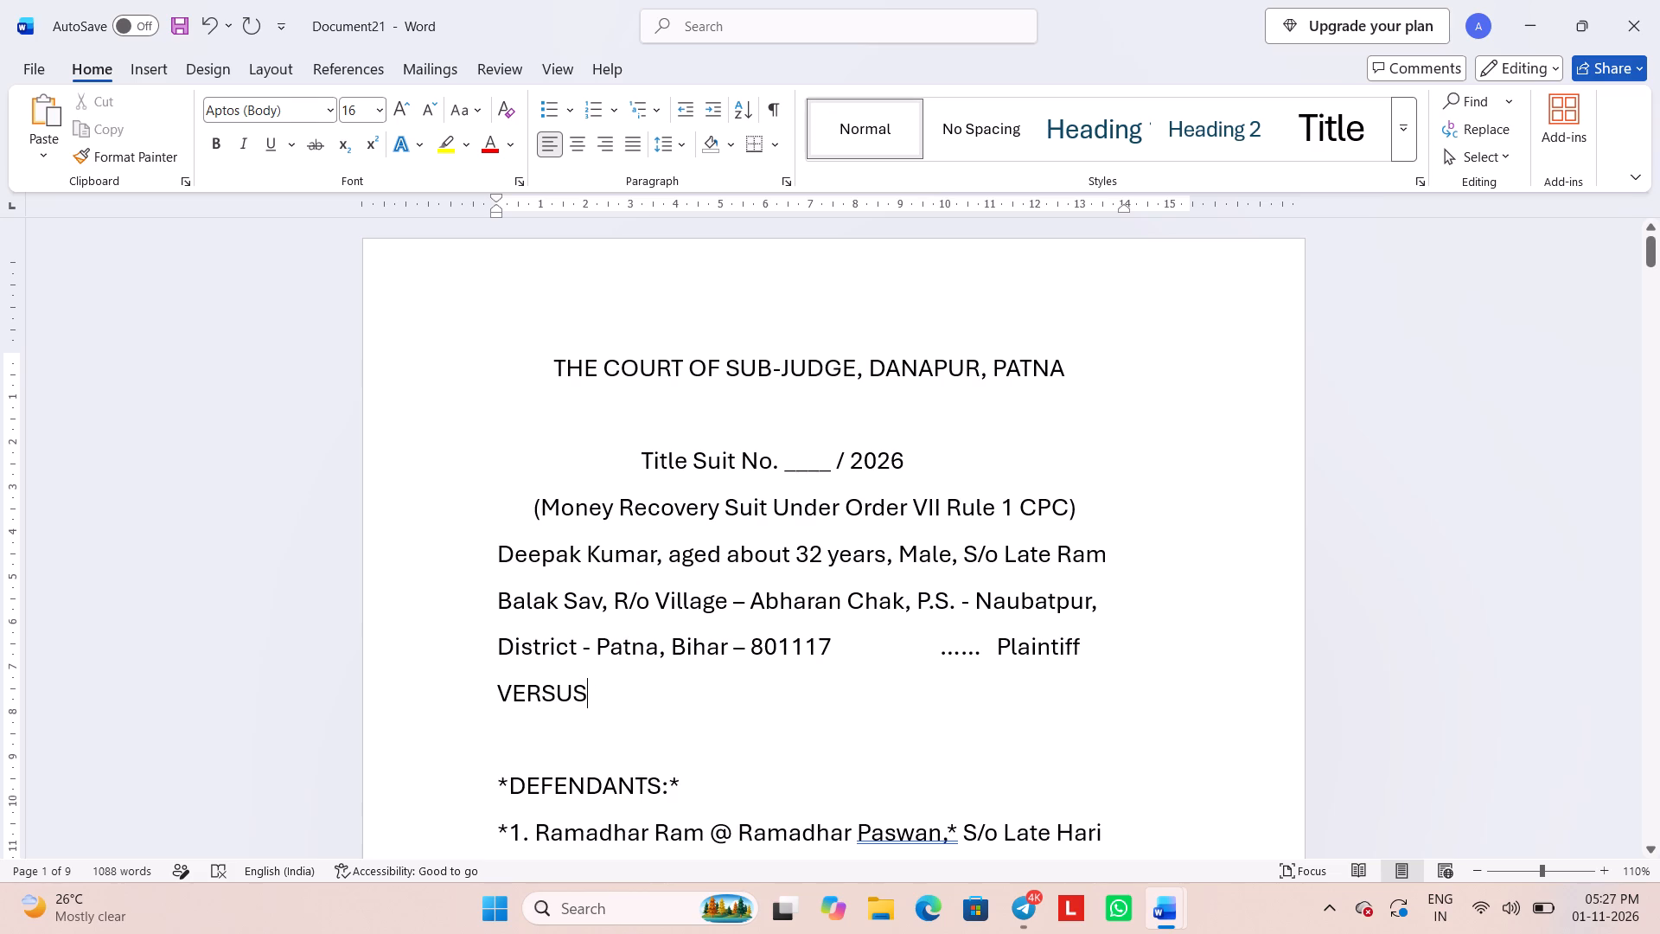
# Shift the word VERSUS to roughly the centre of its line by adding leading spaces.
pyautogui.click(495, 692)
pyautogui.press('space')
pyautogui.press('space')
pyautogui.press('space')
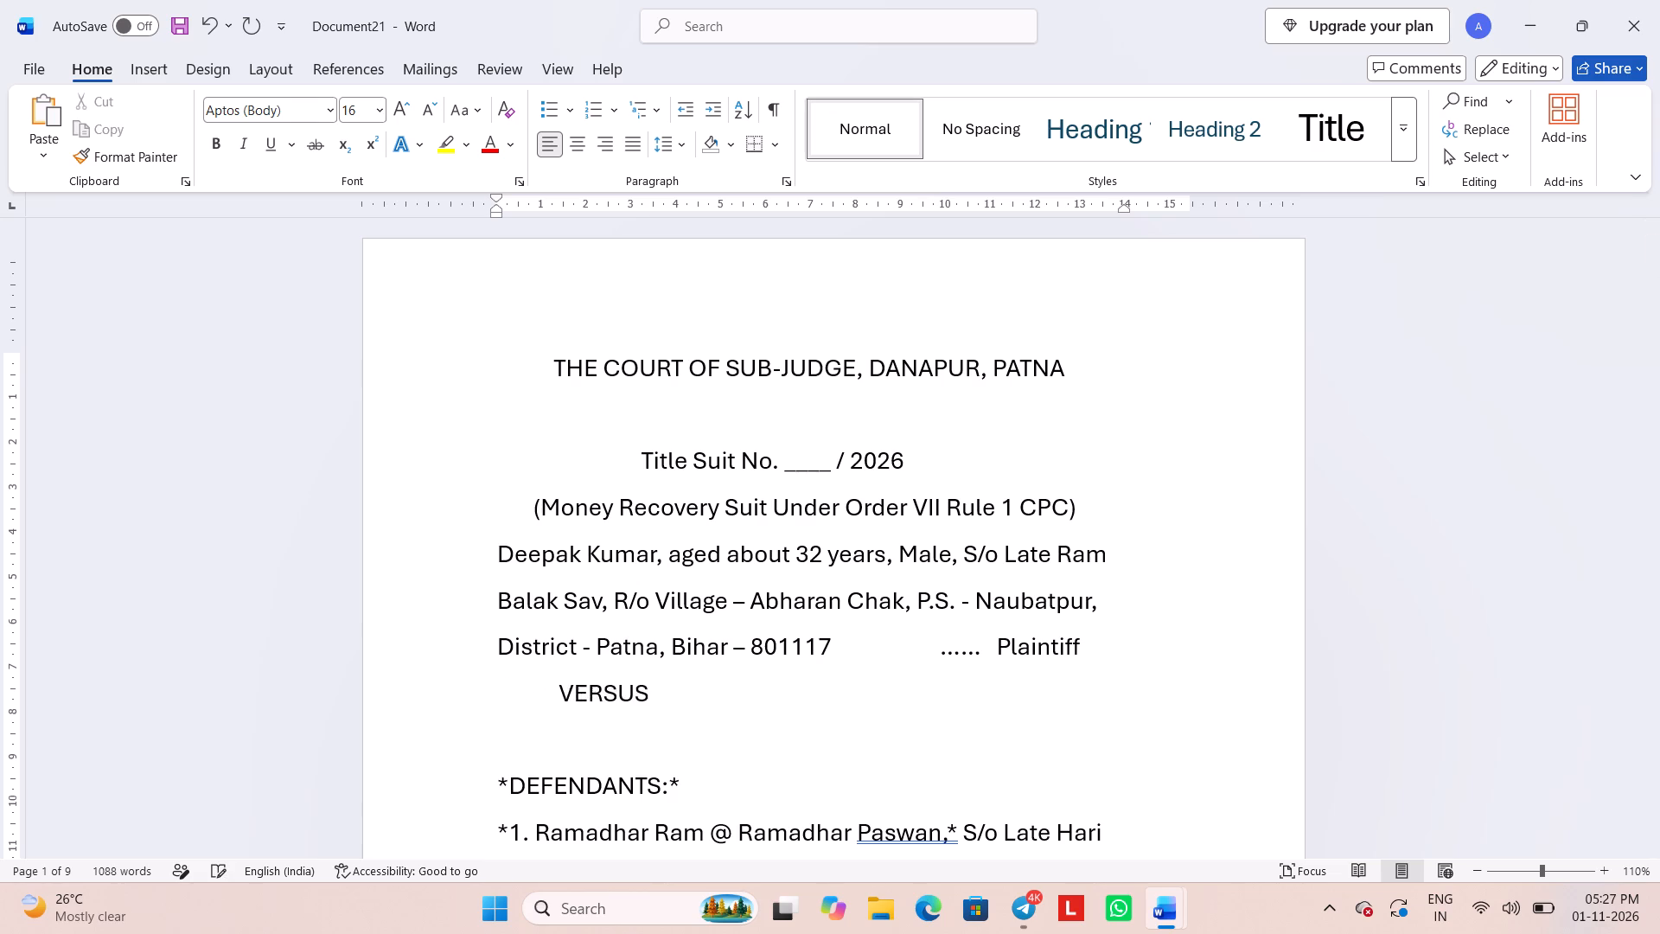
pyautogui.press('space')
pyautogui.press('space')
pyautogui.press('space')
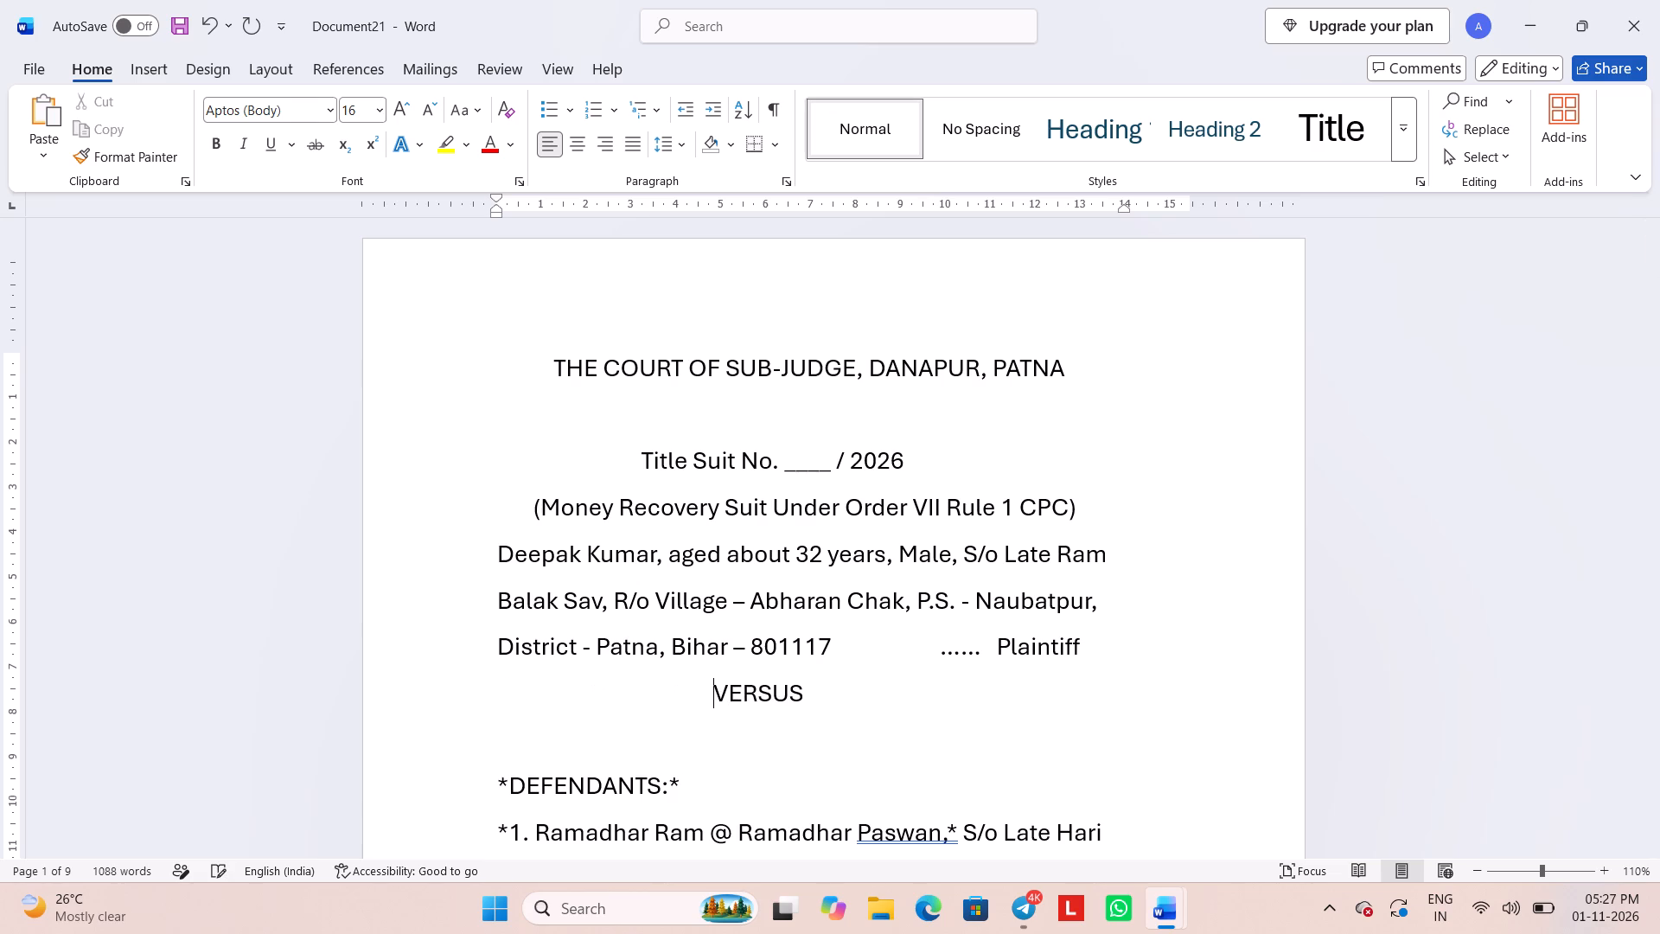
pyautogui.press('space')
pyautogui.press('space')
pyautogui.press('space')
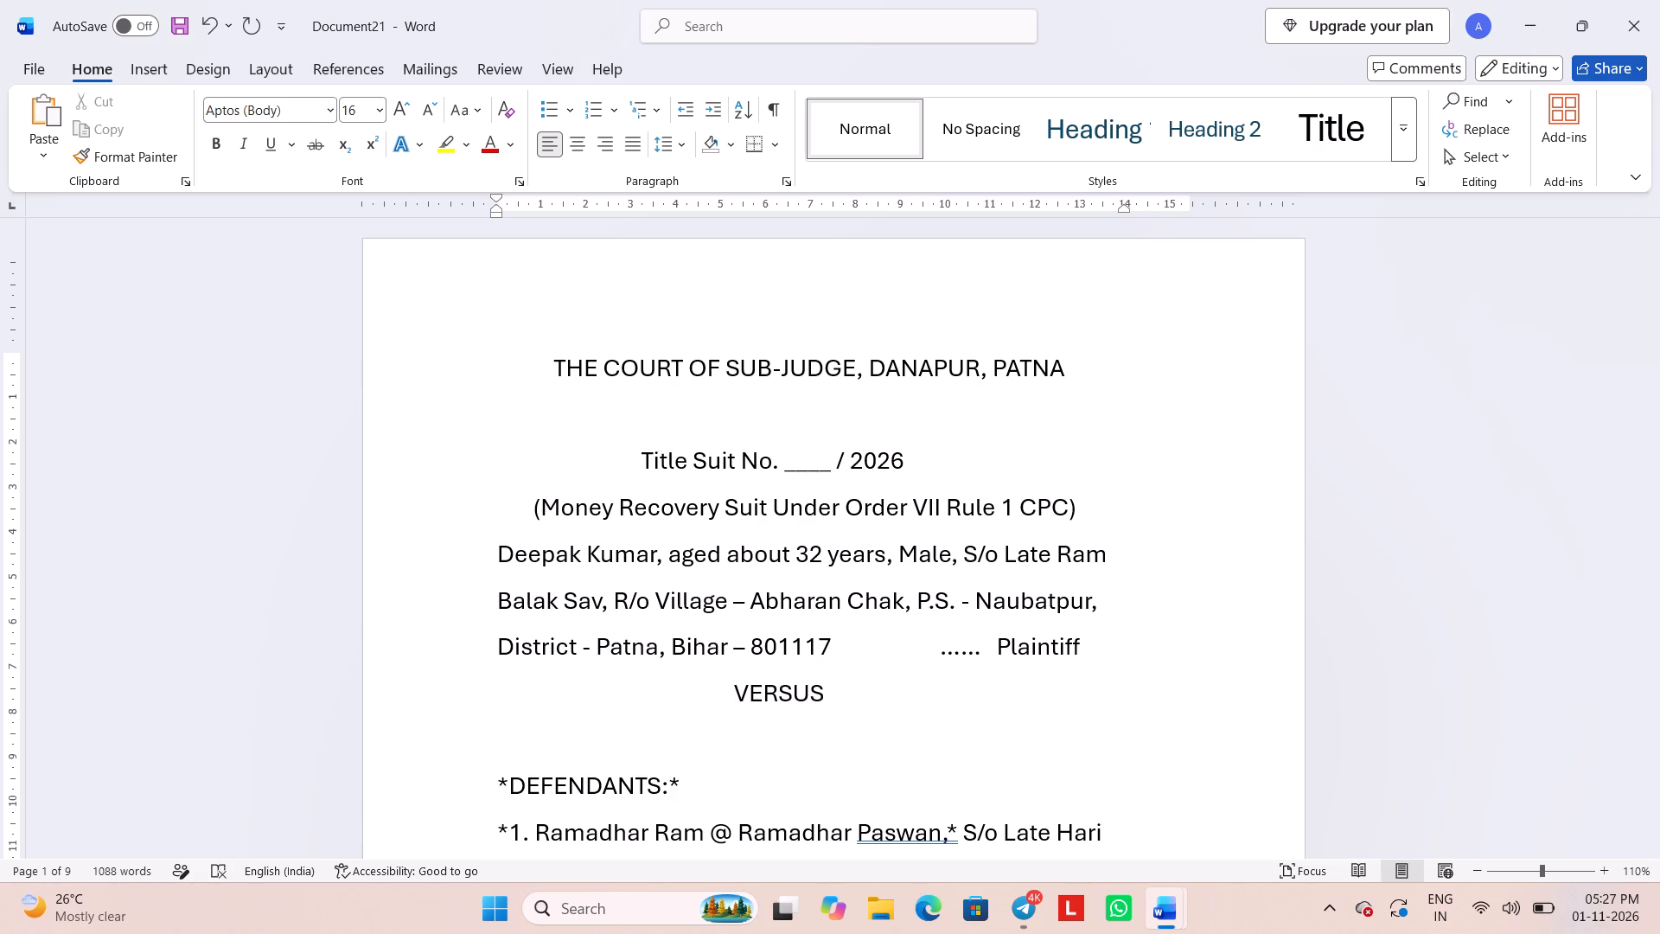
# Remove the empty line between VERSUS and the DEFENDANTS heading.
pyautogui.click(828, 694)
pyautogui.press('Delete')
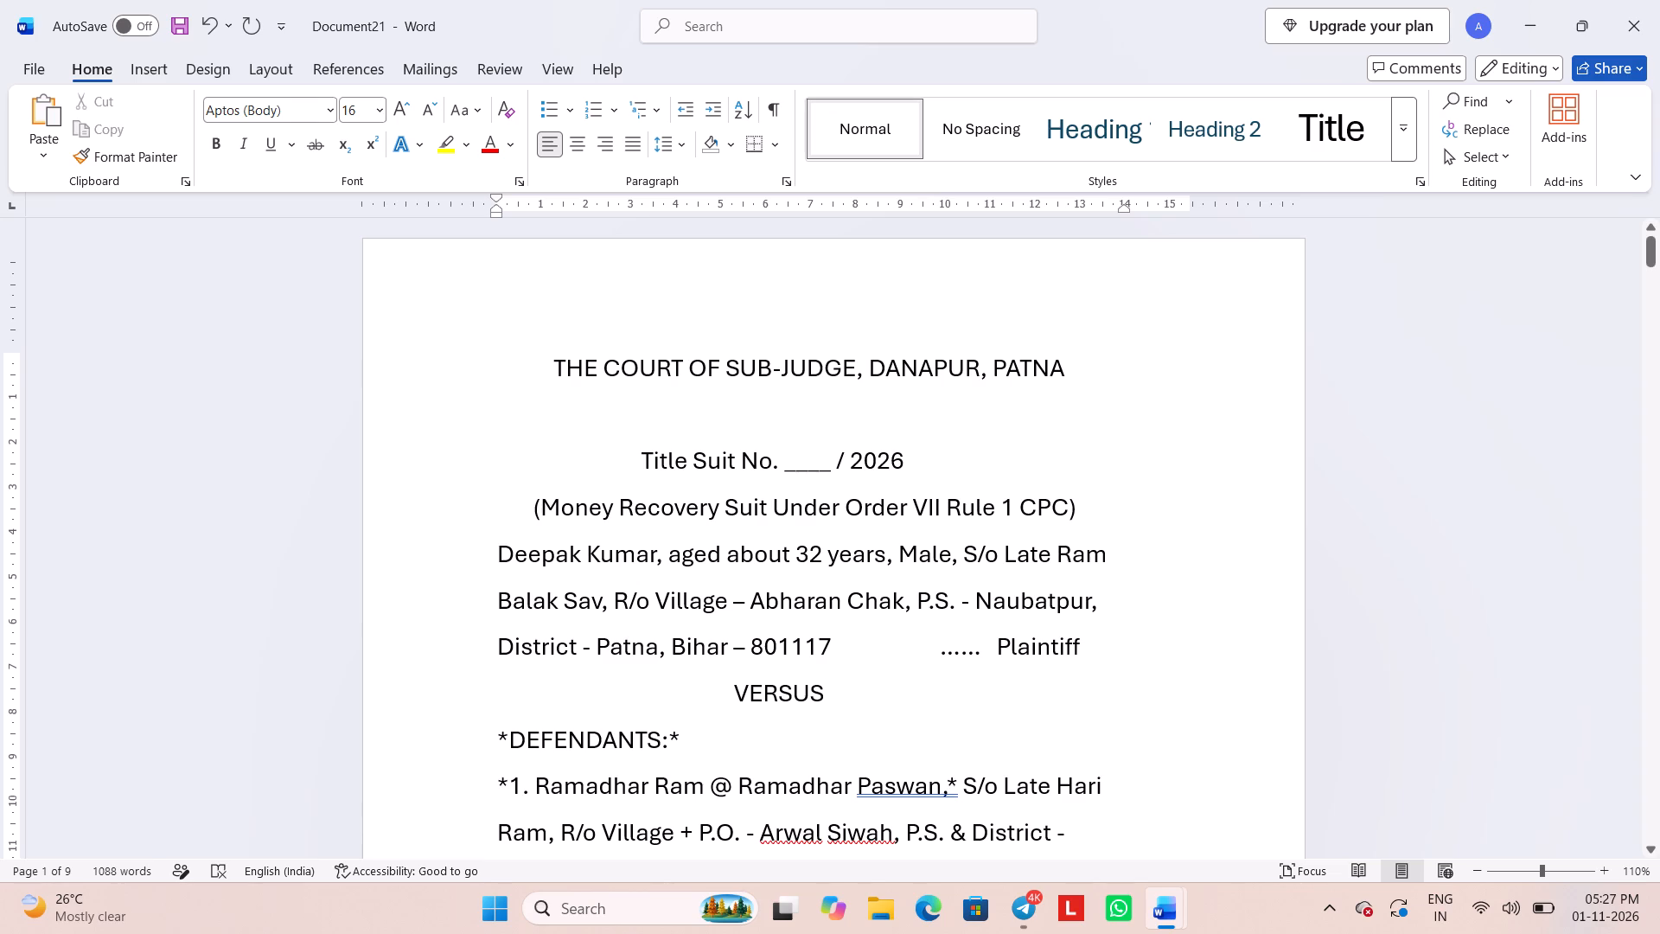
# Delete the DEFENDANTS heading with its asterisks and colon, leaving VERSUS directly above the first defendant's entry.
pyautogui.press('Delete')
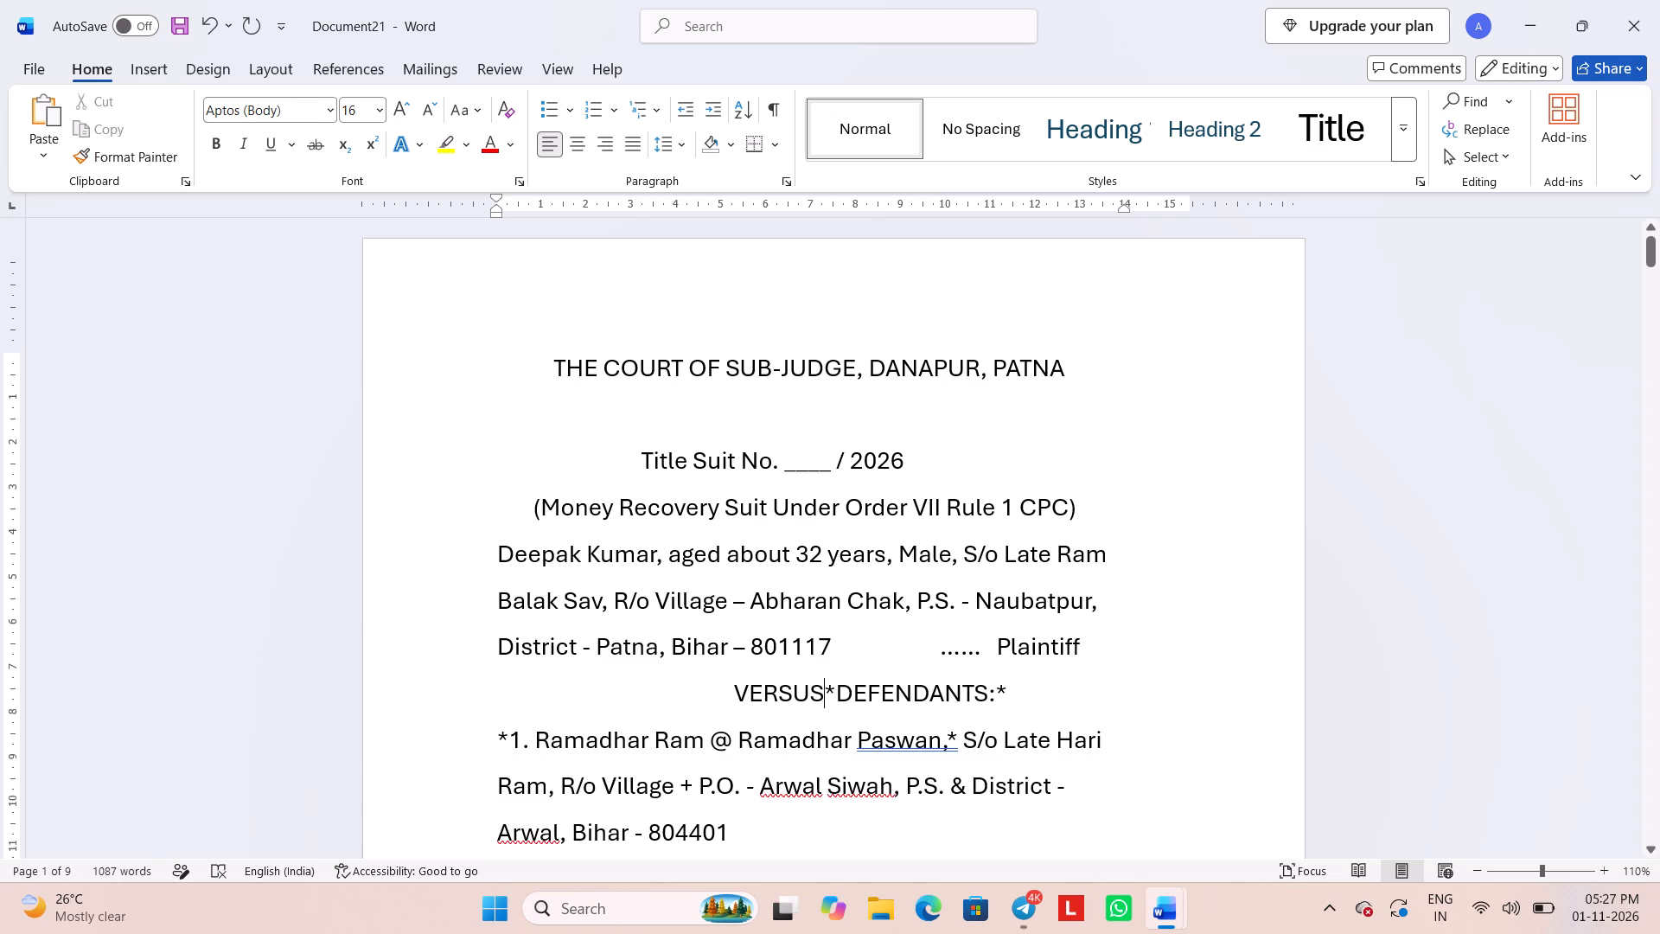
pyautogui.press('Delete')
pyautogui.press('Delete')
pyautogui.press('Delete')
pyautogui.press('Delete')
pyautogui.press('Delete')
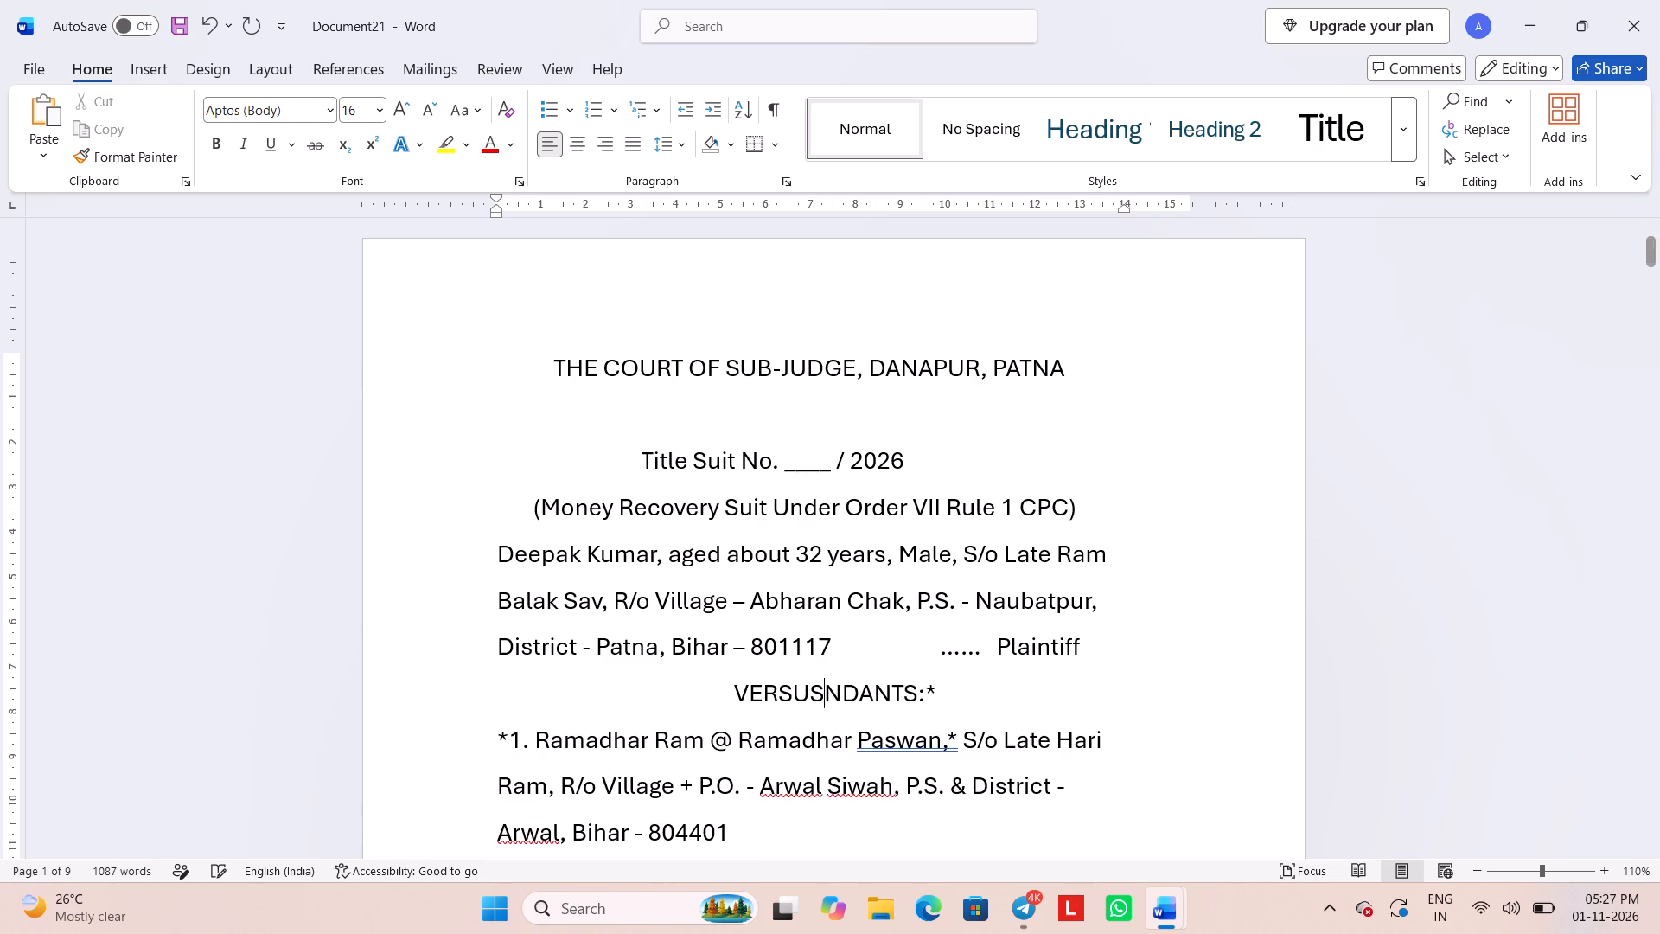
pyautogui.press('Delete')
pyautogui.press('Delete')
pyautogui.press('Delete')
pyautogui.press('Delete')
pyautogui.press('Delete')
pyautogui.press('Delete')
pyautogui.press('Delete')
pyautogui.press('Delete')
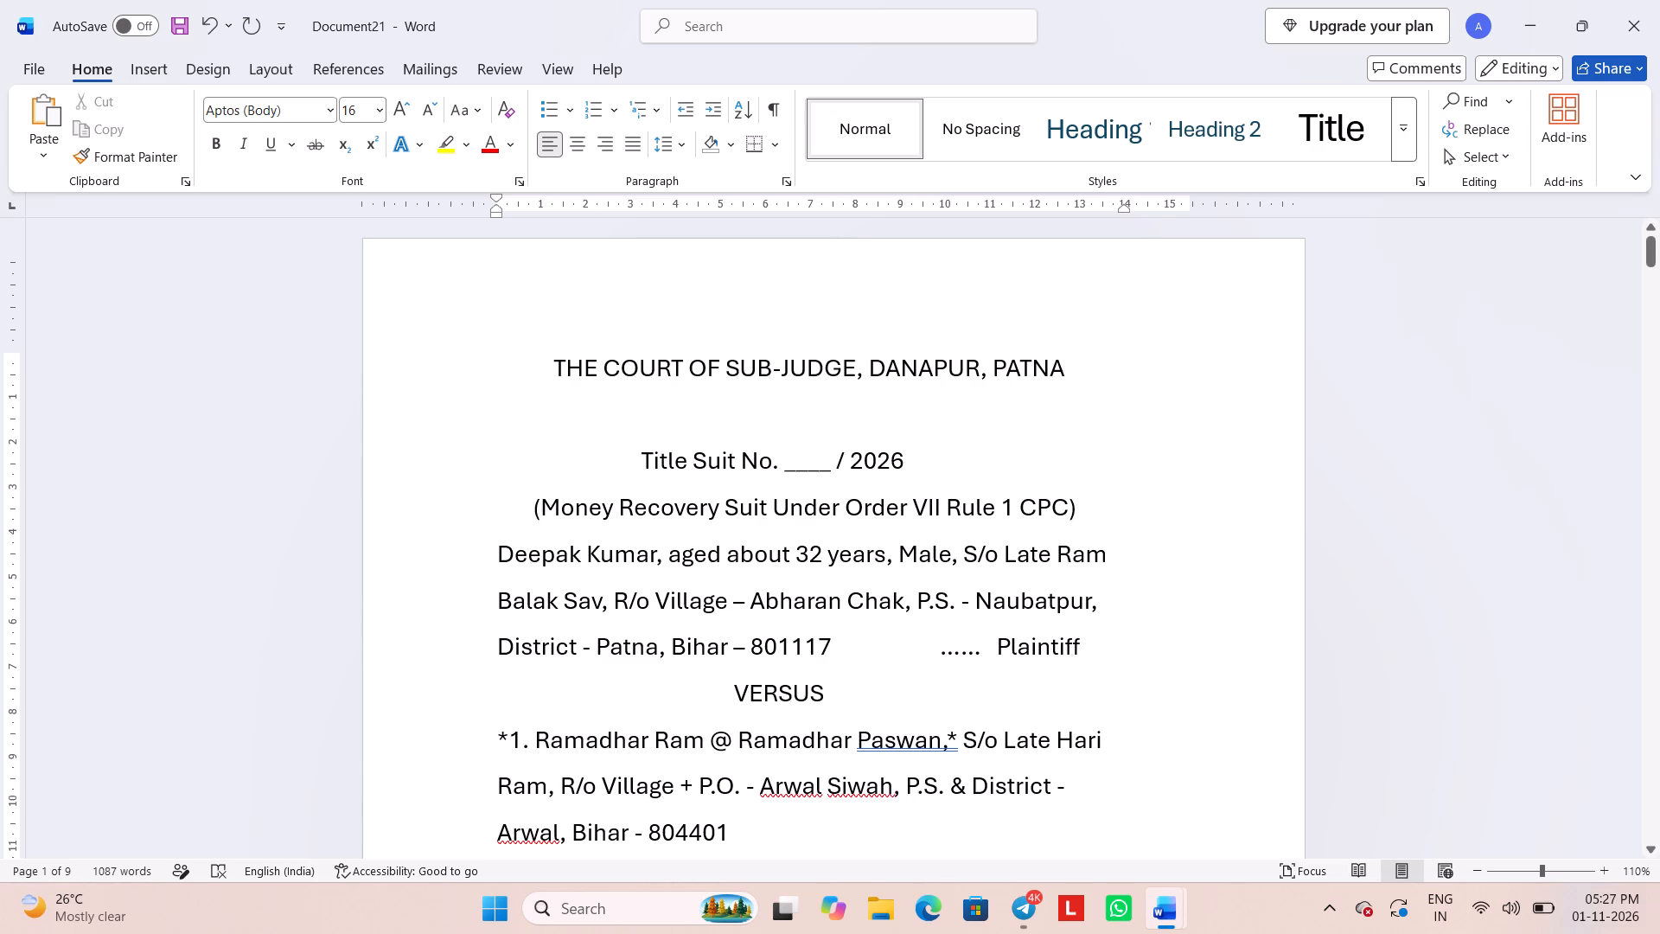
# Remove the asterisks before the number 1 and after the name in the first defendant's entry.
pyautogui.click(494, 741)
pyautogui.press('Delete')
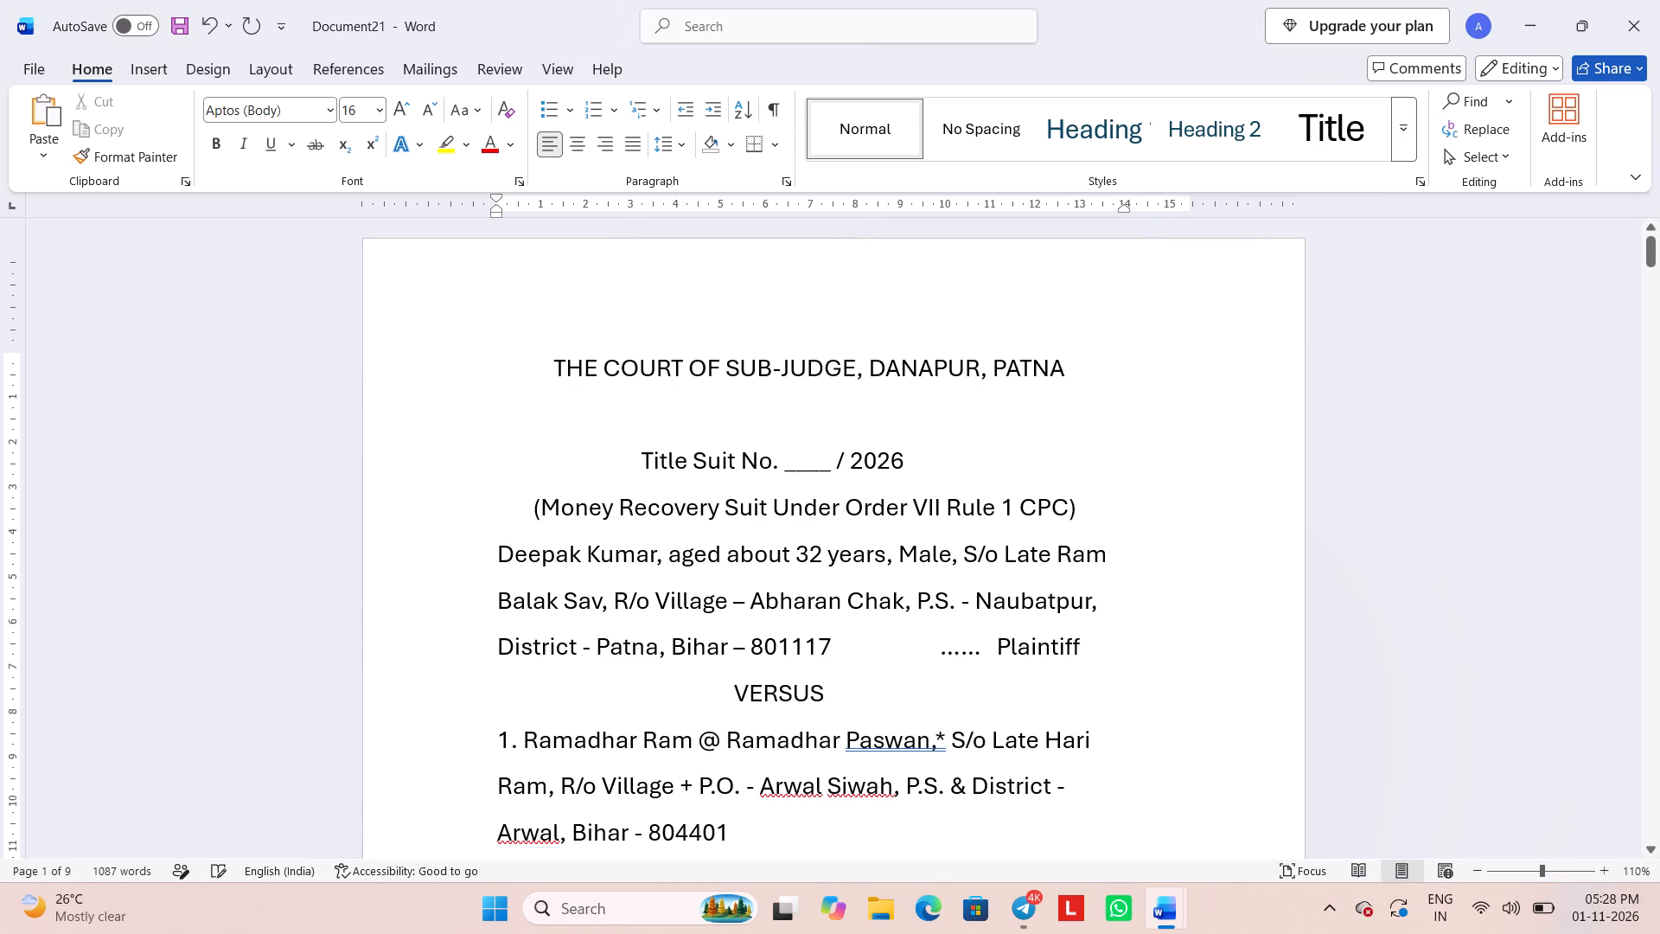
pyautogui.scroll(-1, 494, 741)
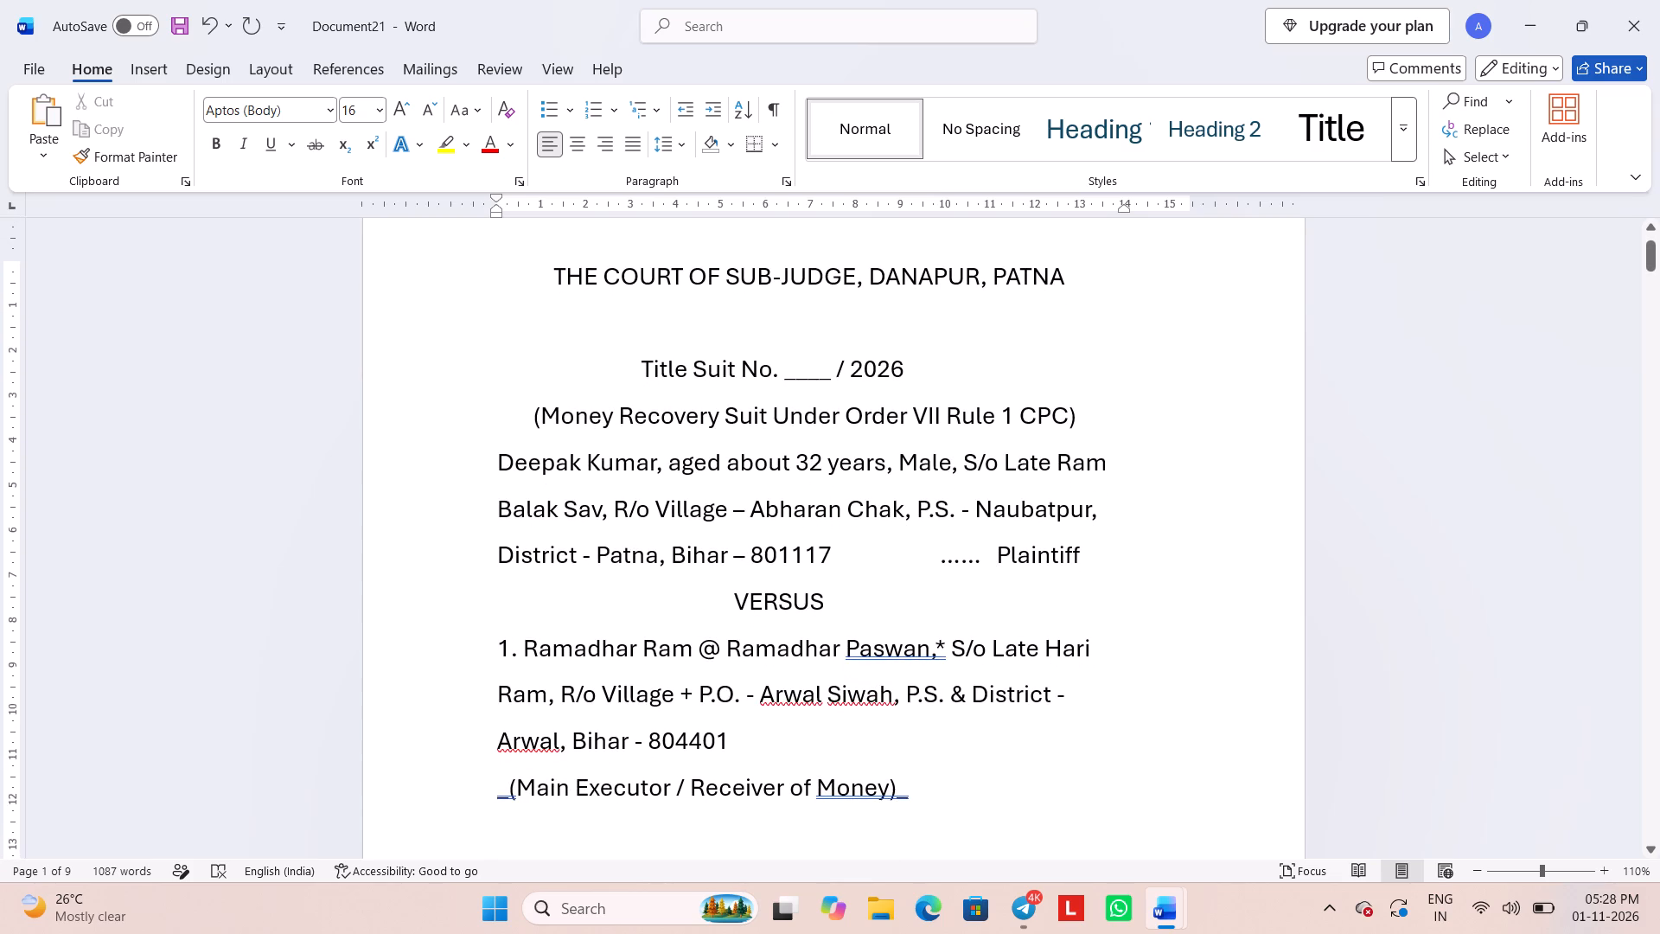
pyautogui.click(937, 643)
pyautogui.press('Delete')
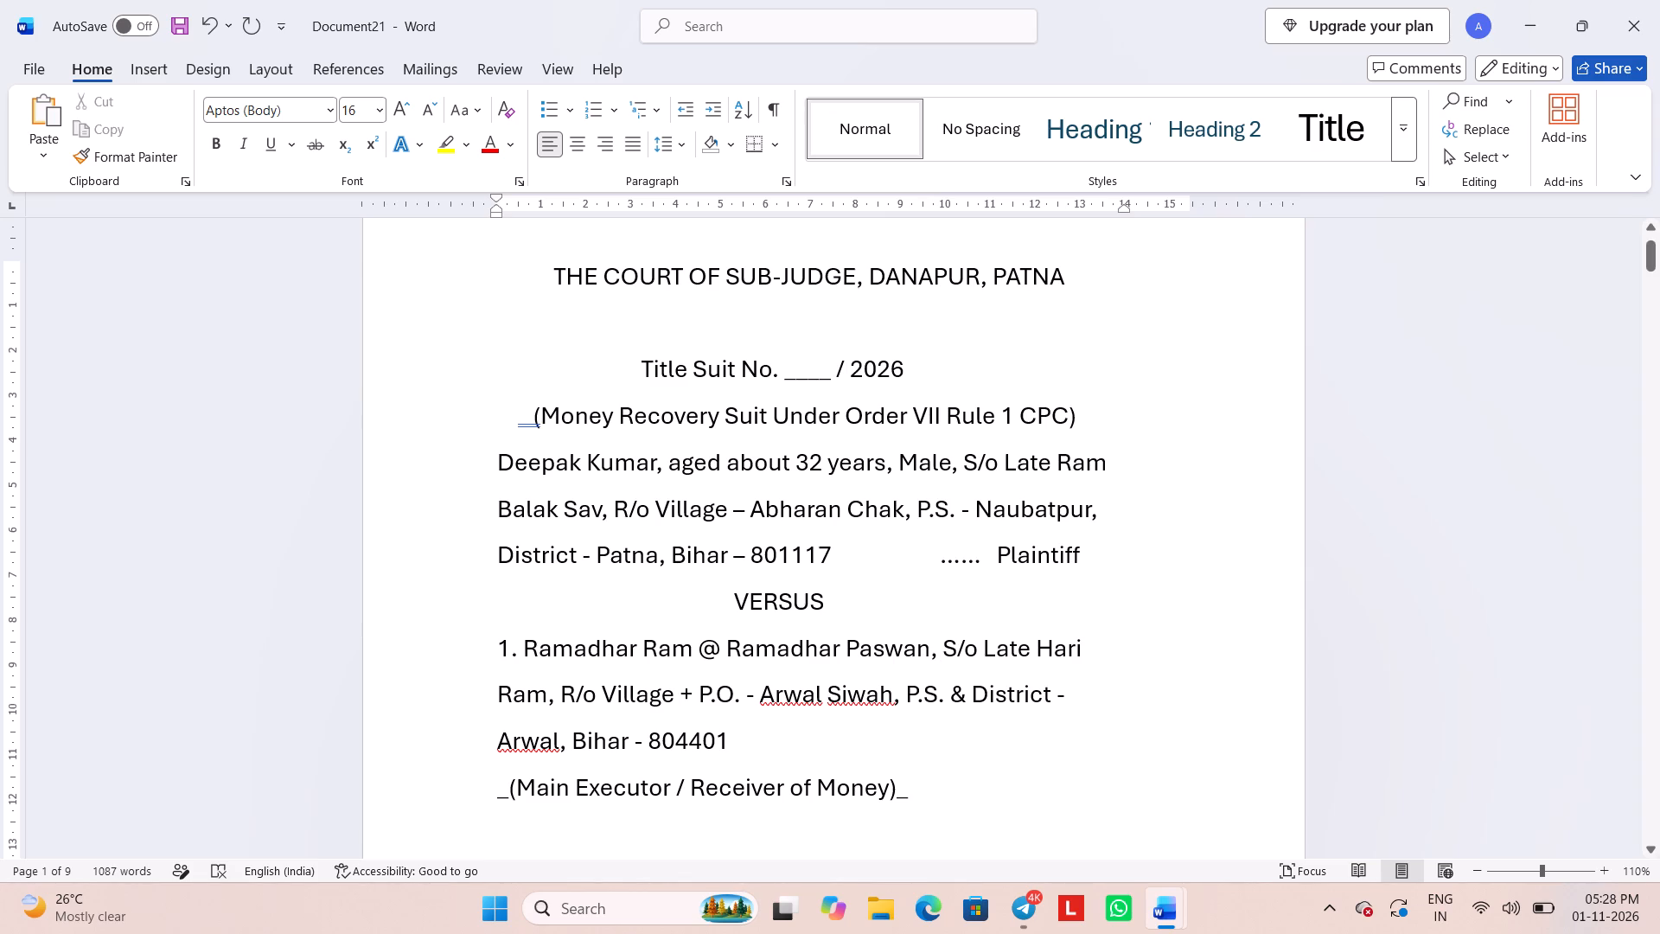
# Add the word "Defendant." at the end of the first defendant's "(Main Executor / Receiver of Money)" line.
pyautogui.scroll(-1, 856, 720)
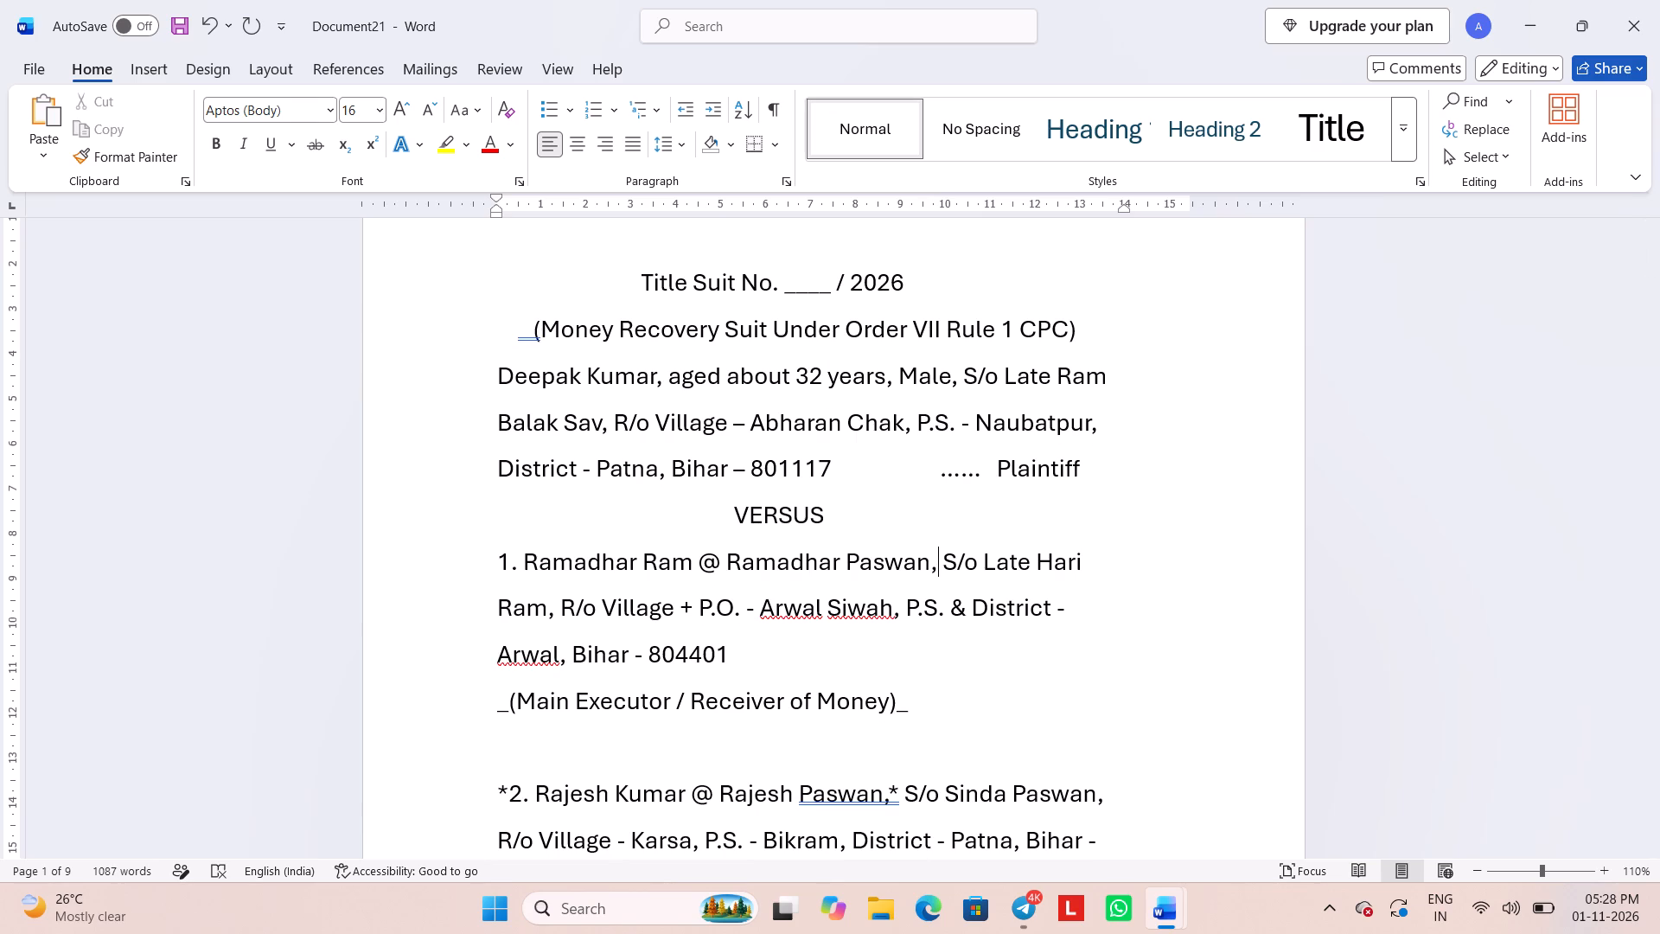
pyautogui.scroll(-2, 856, 720)
pyautogui.scroll(-2, 845, 633)
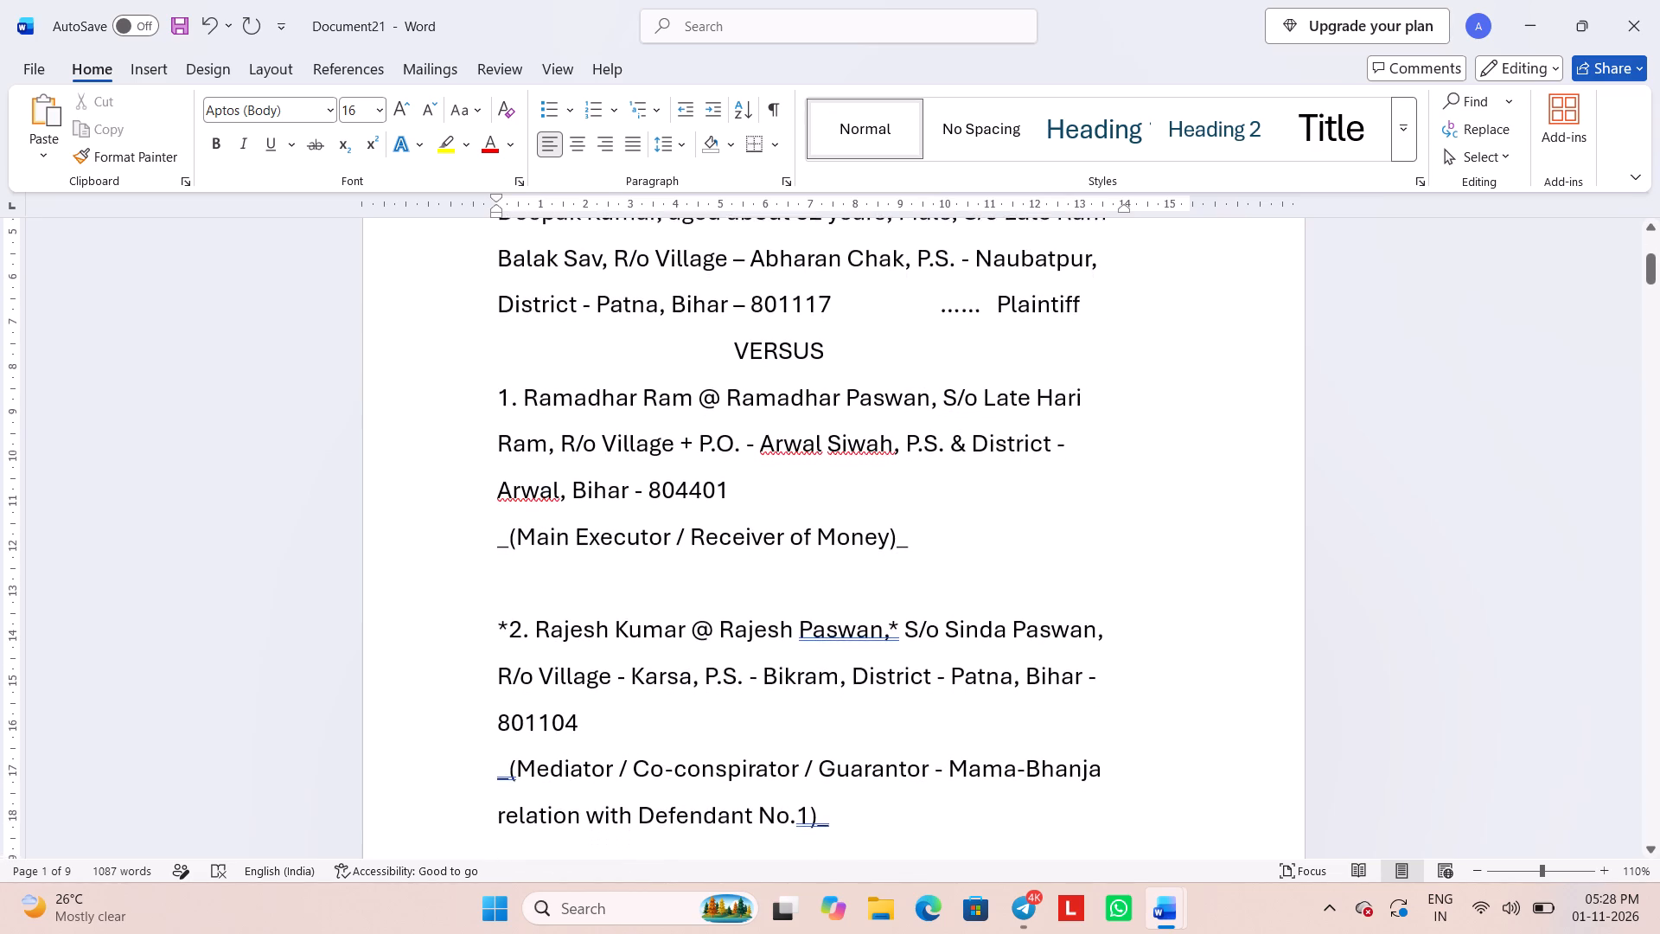
pyautogui.scroll(-1, 845, 633)
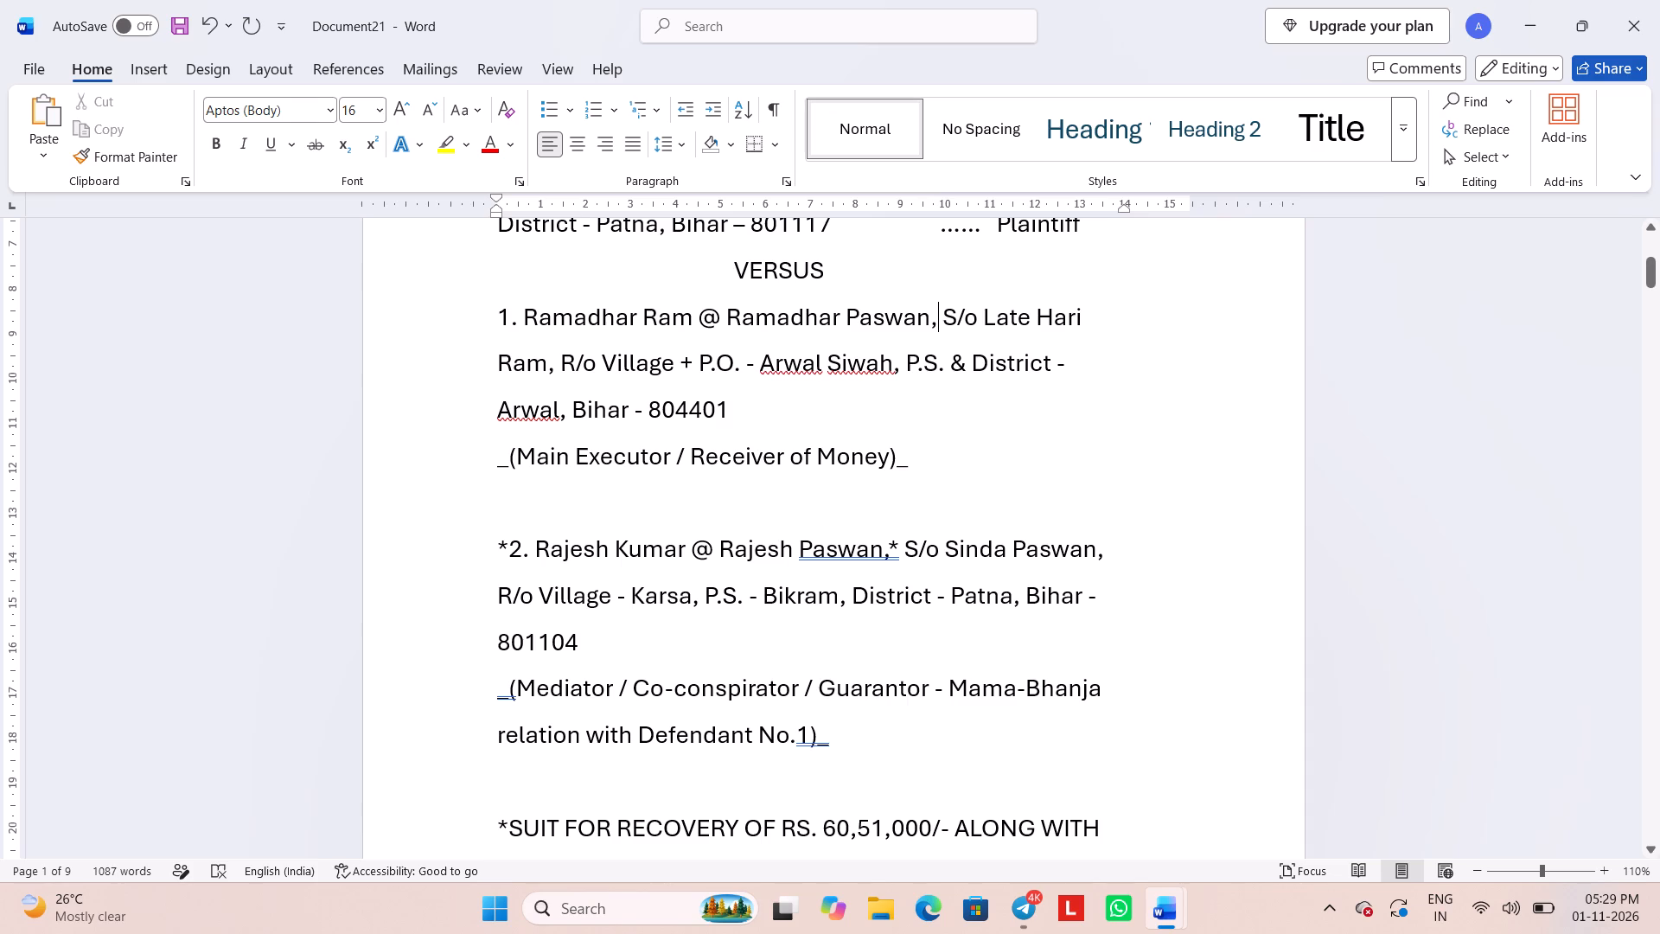
pyautogui.scroll(-1, 930, 457)
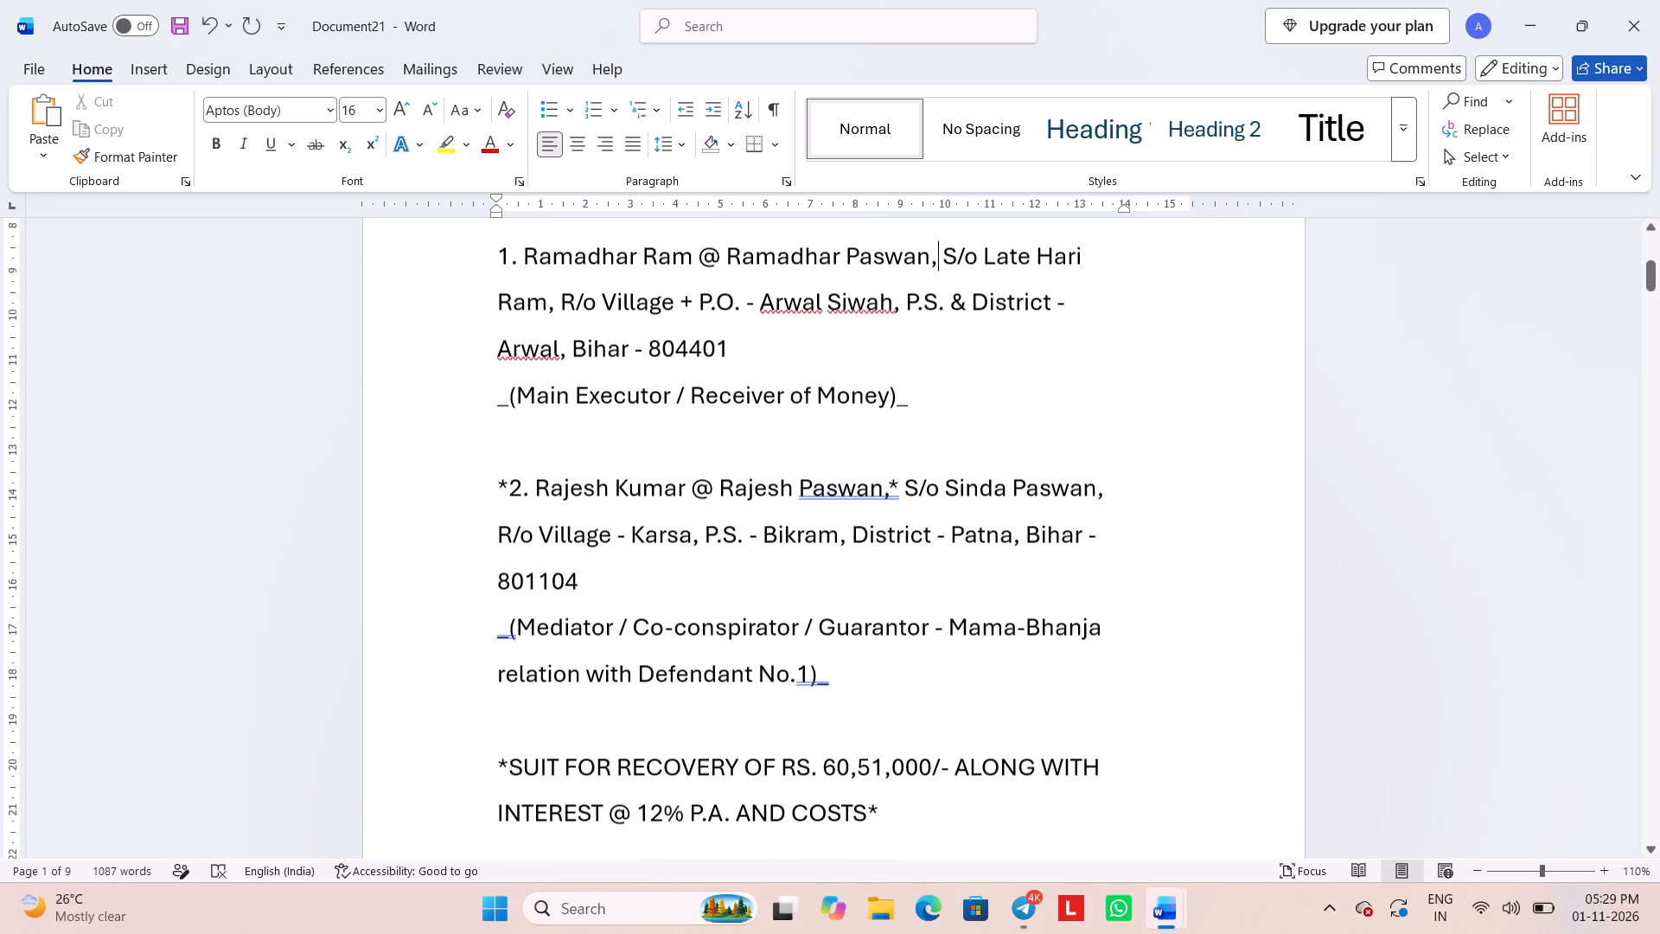
pyautogui.scroll(-1, 930, 457)
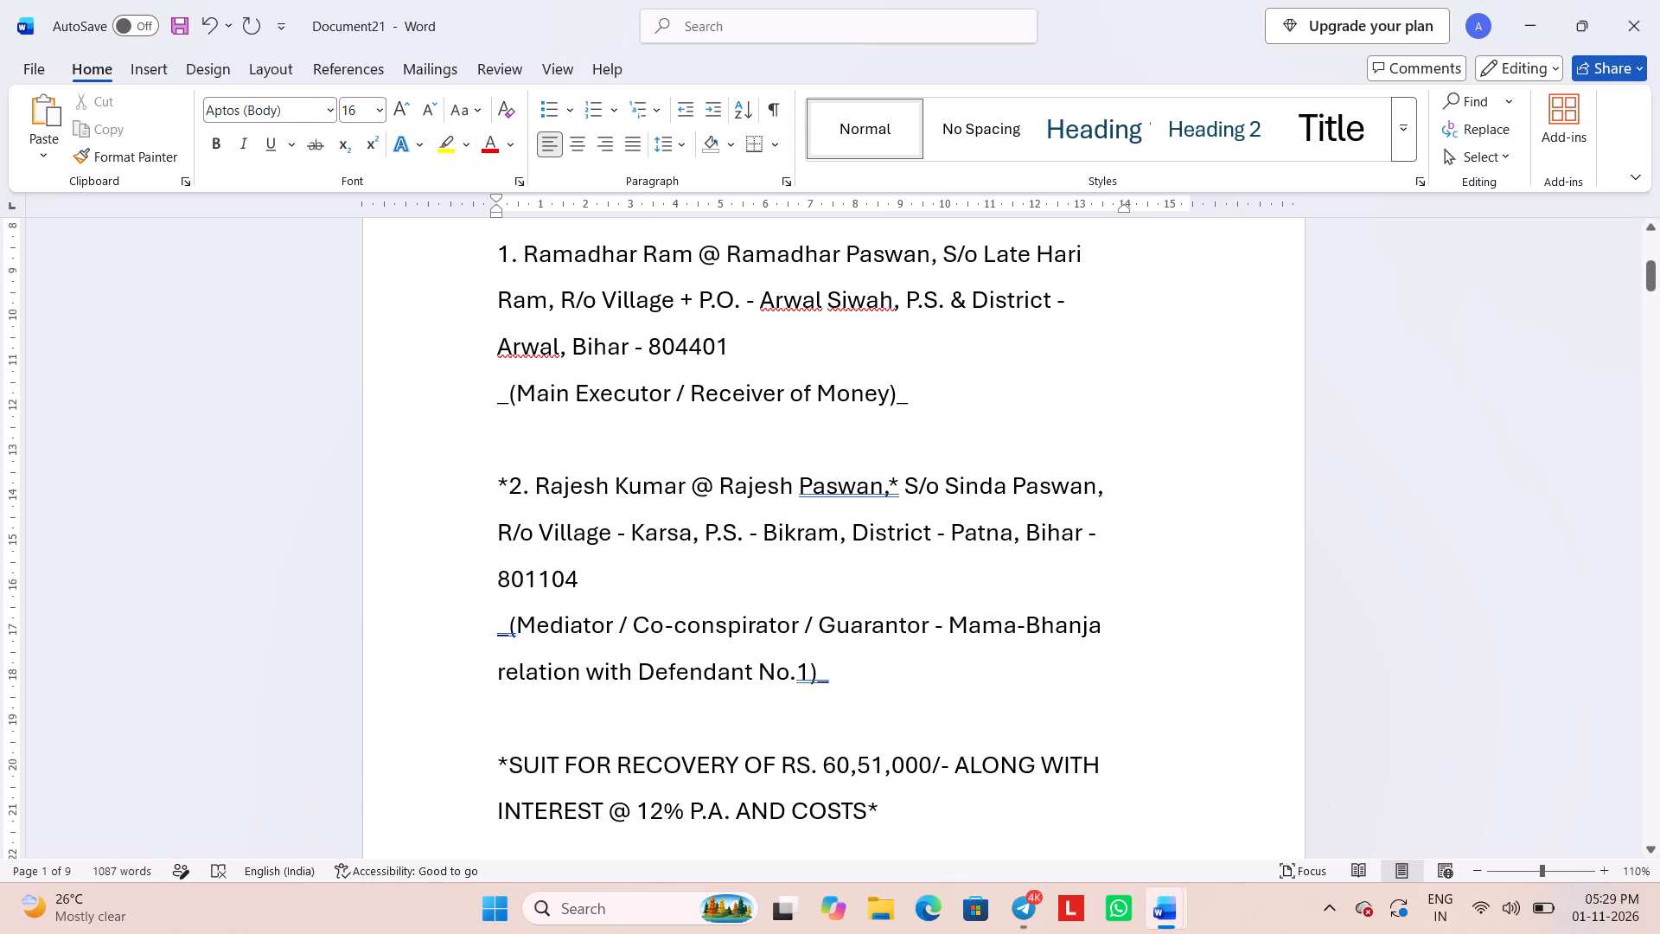
pyautogui.click(934, 393)
pyautogui.press('space')
pyautogui.hotkey('shift', 'd')
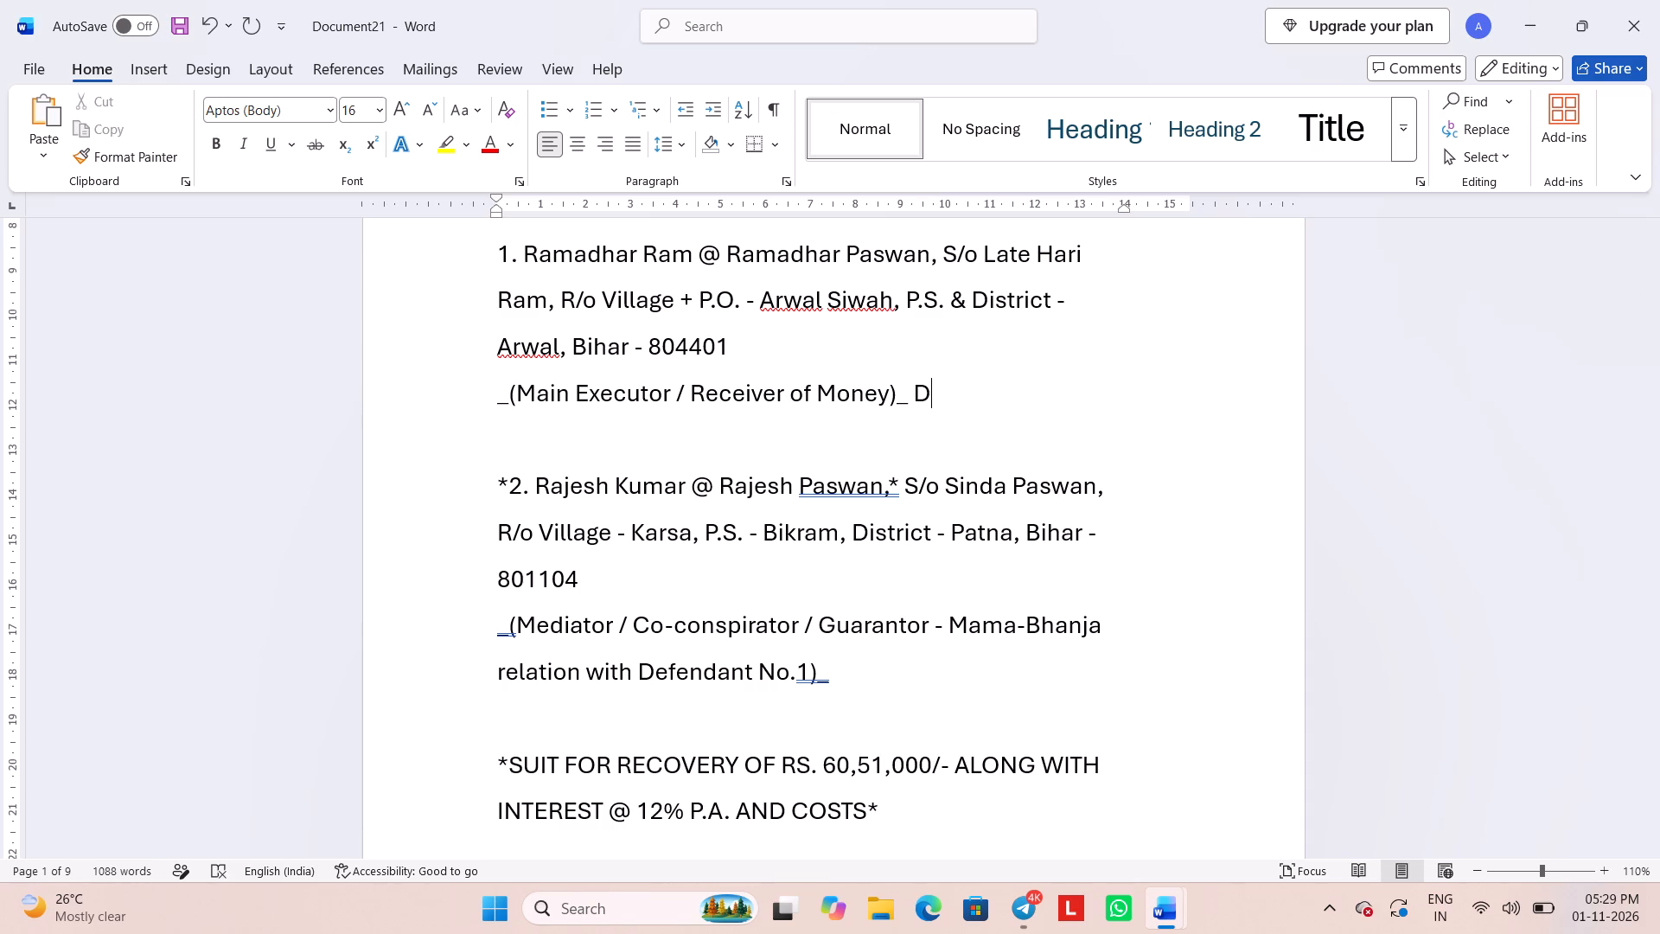
pyautogui.press('e')
pyautogui.press('f')
pyautogui.press('e')
pyautogui.press('n')
pyautogui.press('d')
pyautogui.press('e')
pyautogui.write('nt')
pyautogui.press('.')
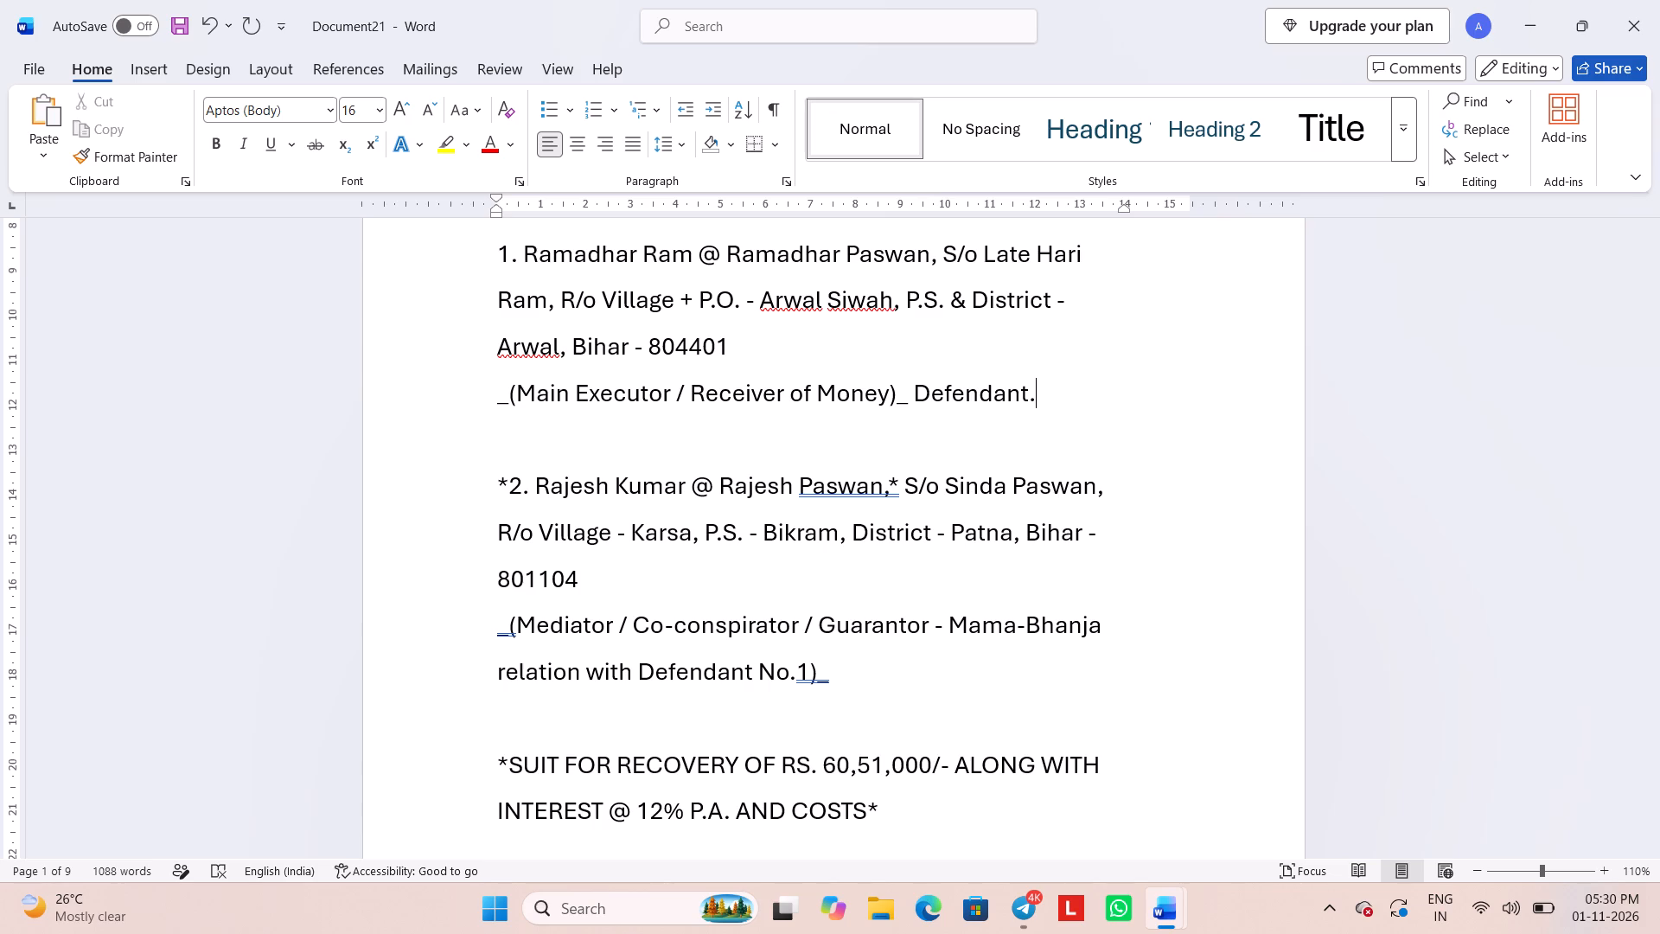
# Accept the suggested spacing after the comma following the second defendant's name and delete the asterisk there.
pyautogui.scroll(-2, 934, 393)
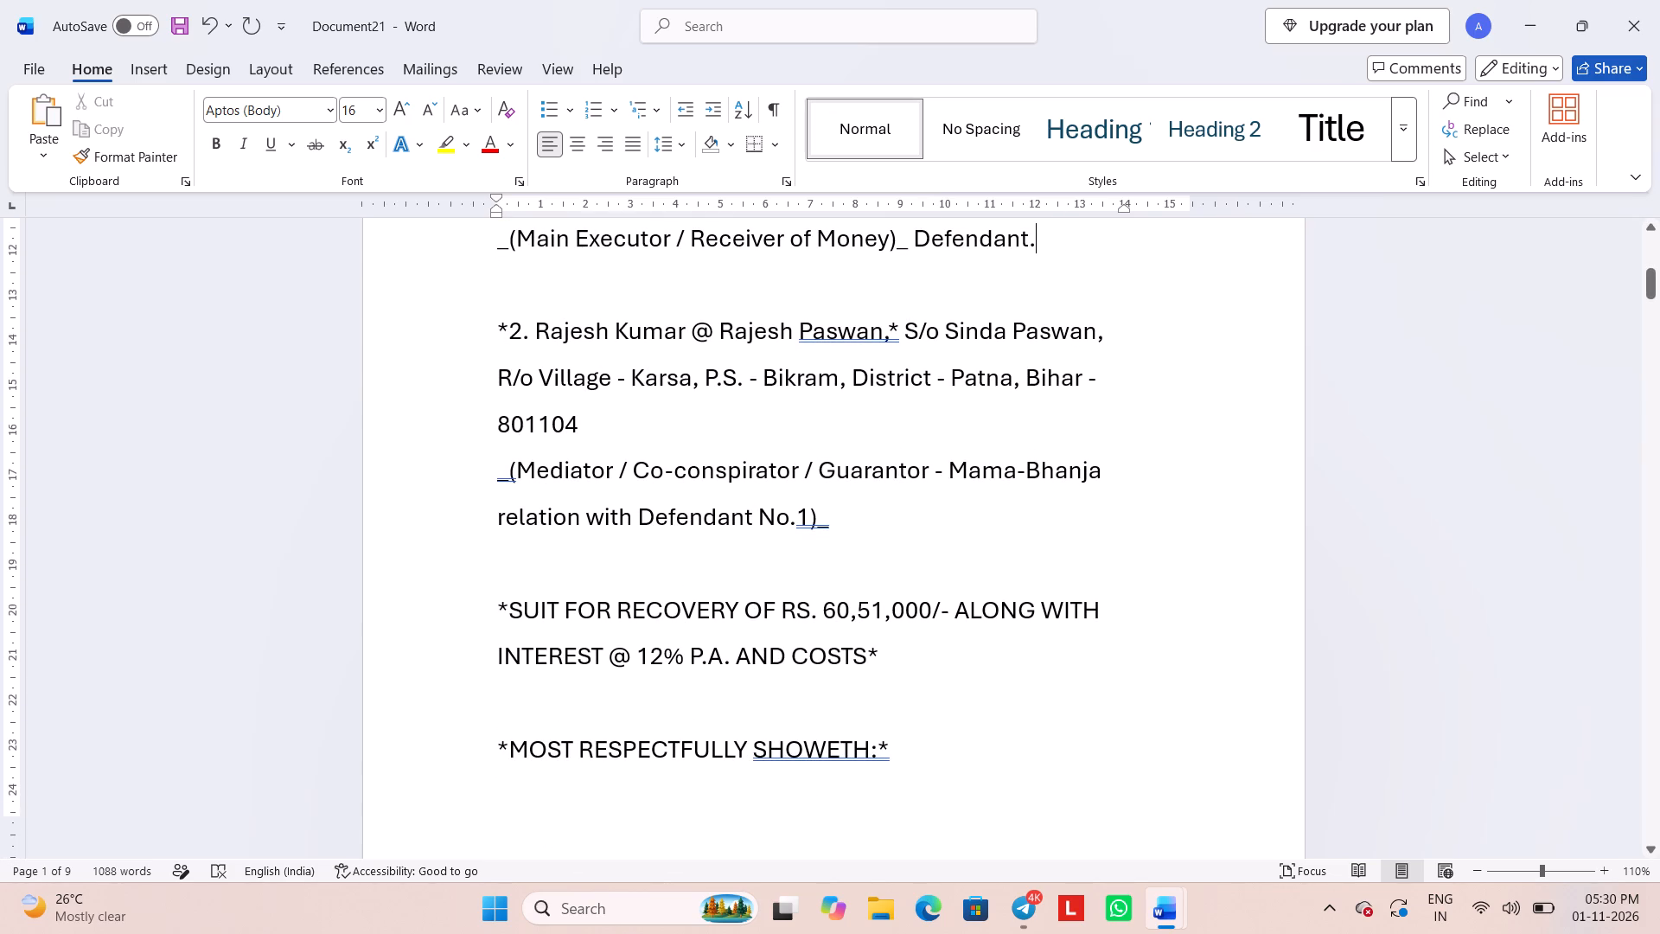
pyautogui.rightClick(842, 341)
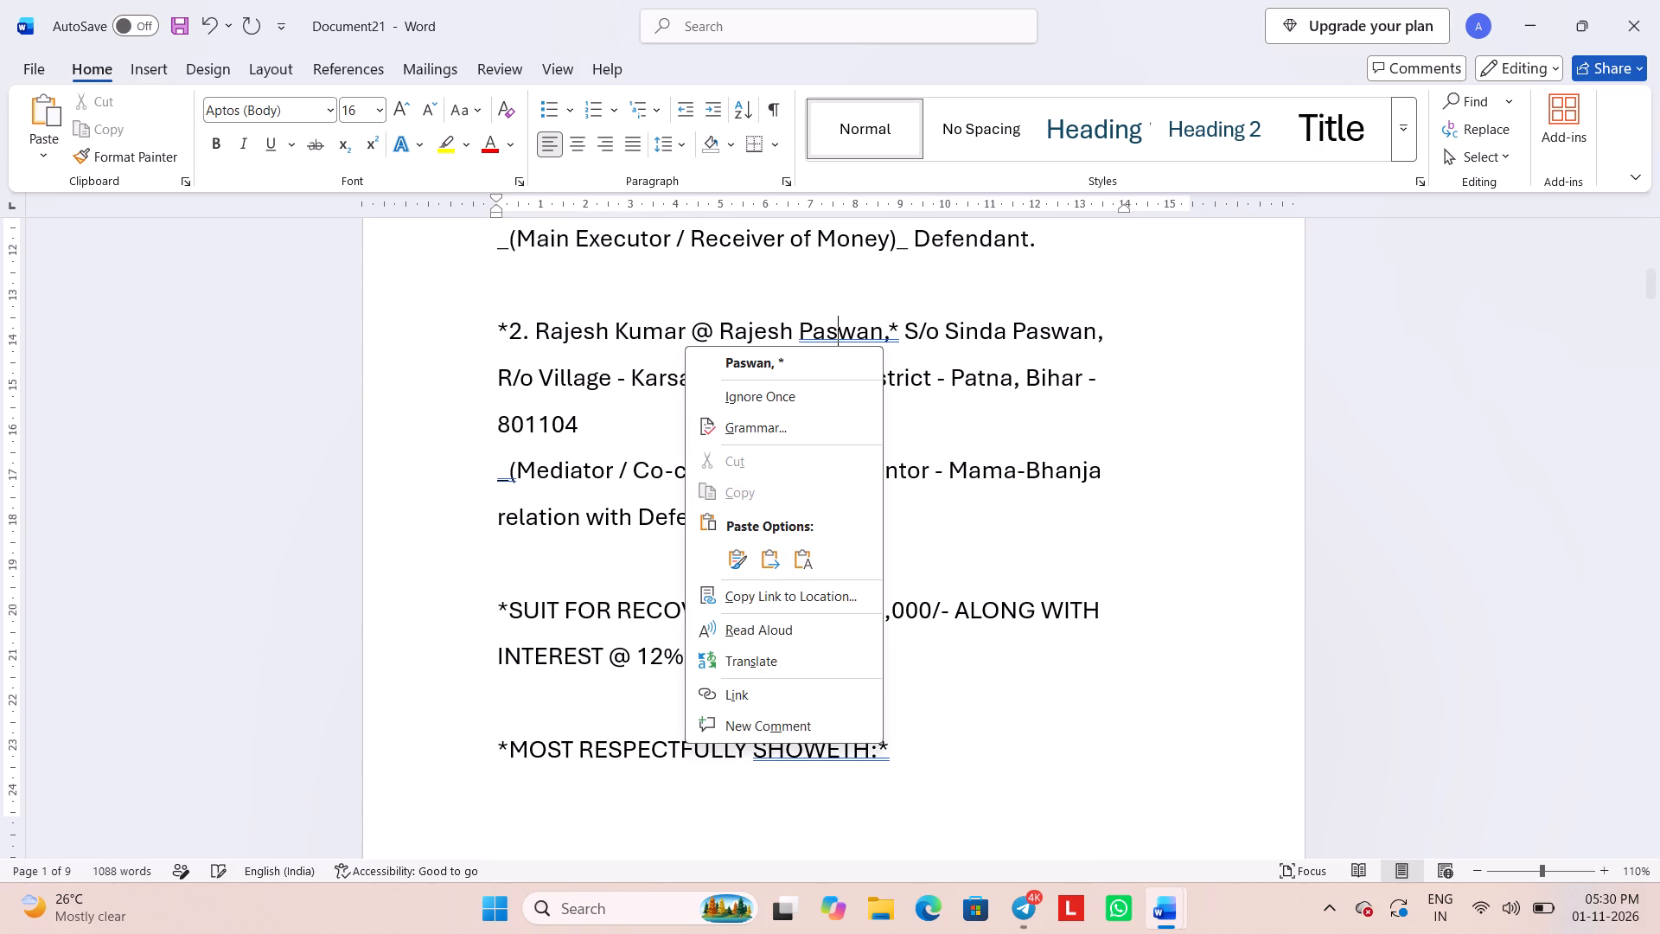
pyautogui.click(792, 368)
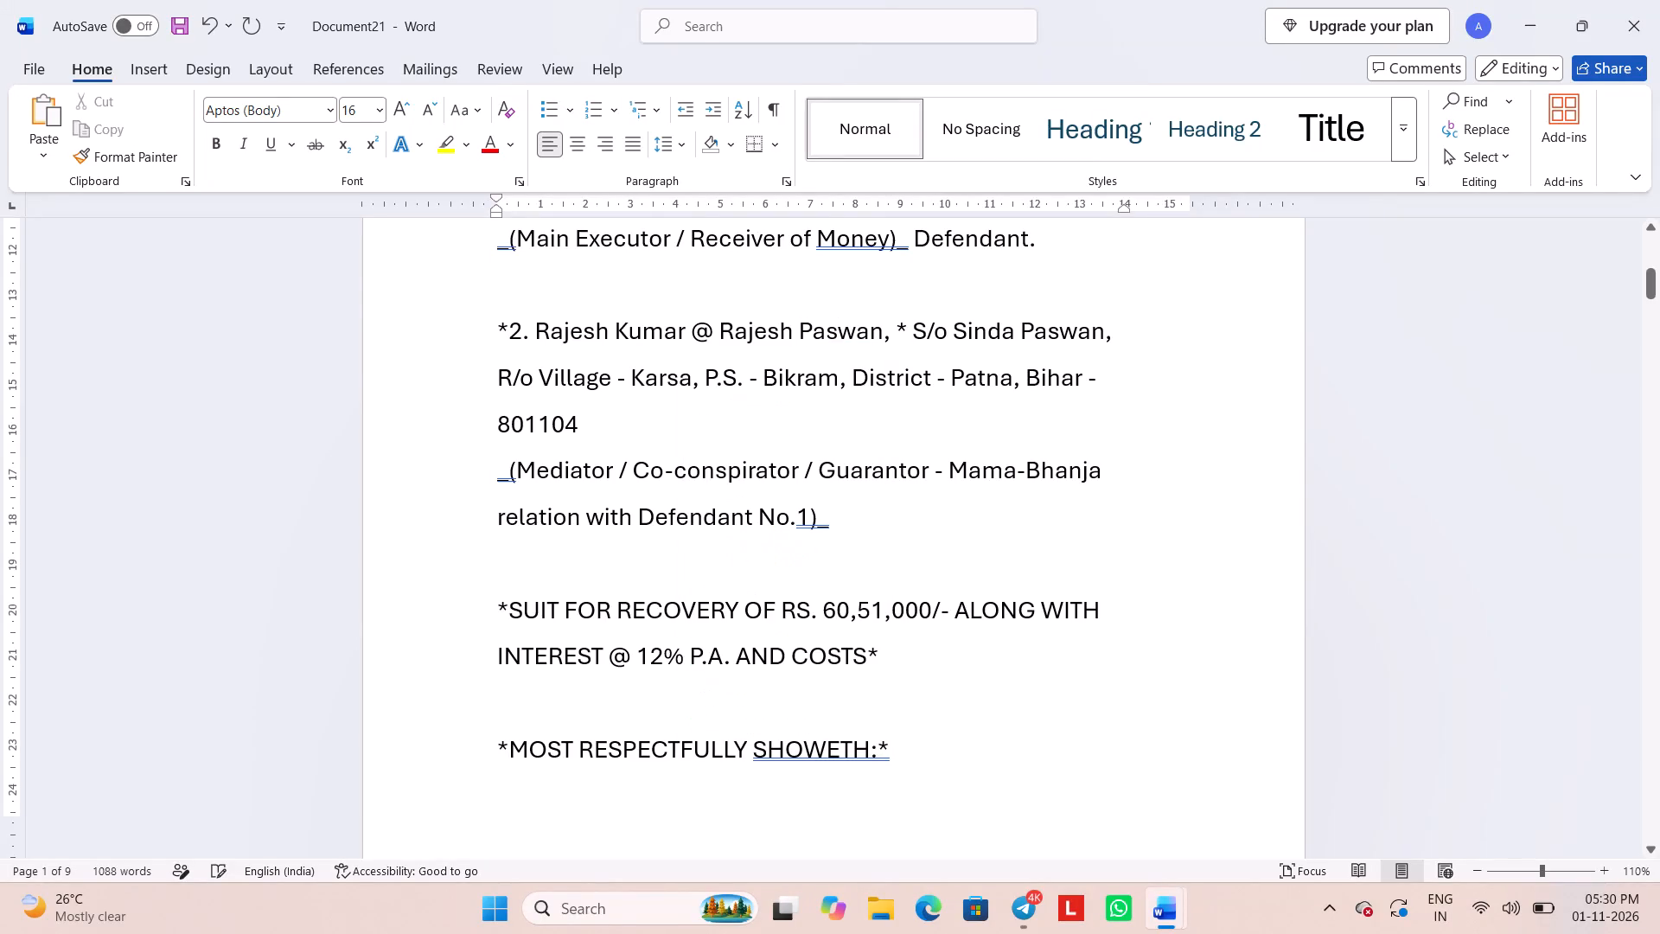
pyautogui.click(896, 329)
pyautogui.press('Delete')
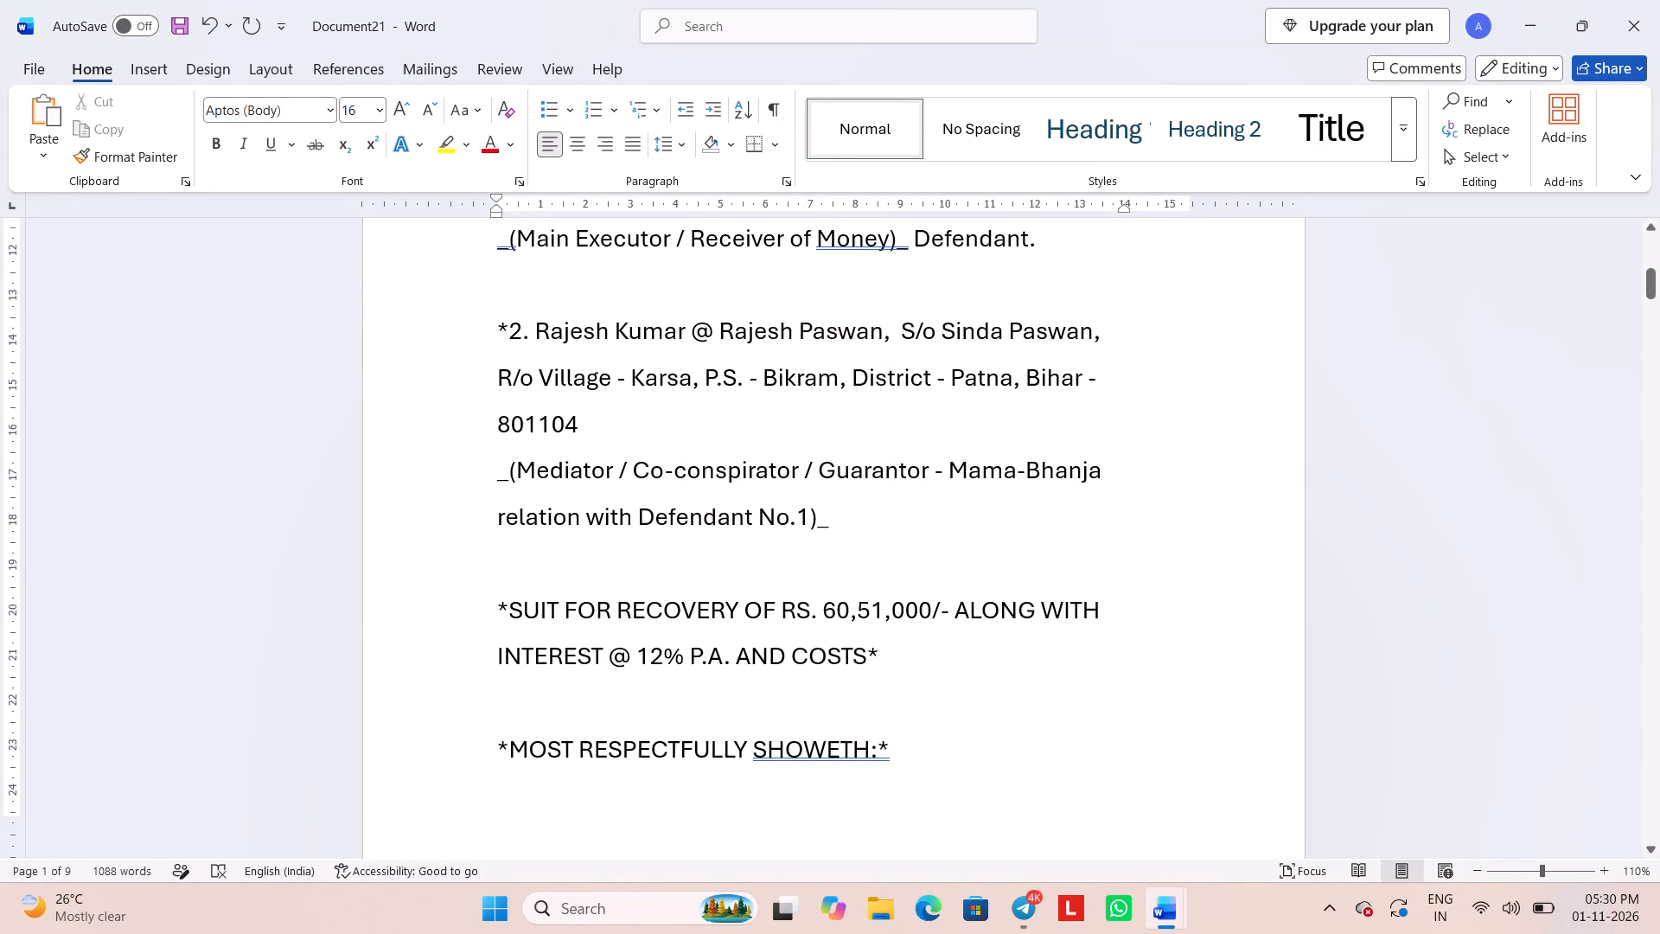
# Remove the underscores on both sides of "(Main Executor / Receiver of Money)", leaving a single space before "Defendant.".
pyautogui.rightClick(865, 249)
pyautogui.click(851, 263)
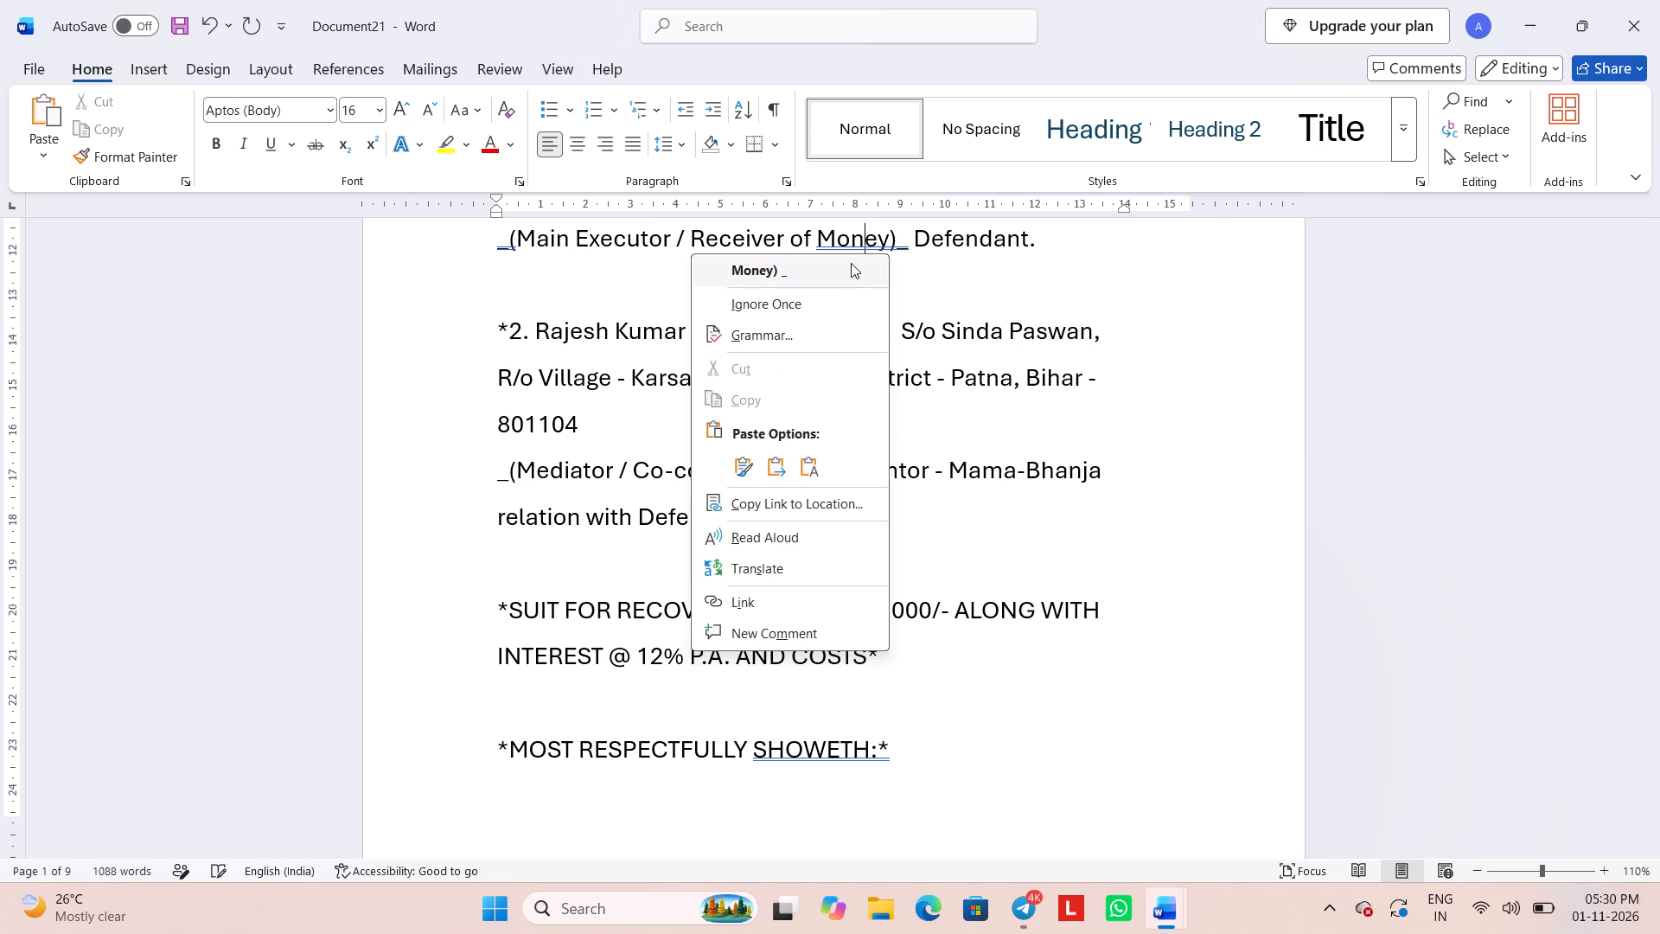
pyautogui.click(902, 247)
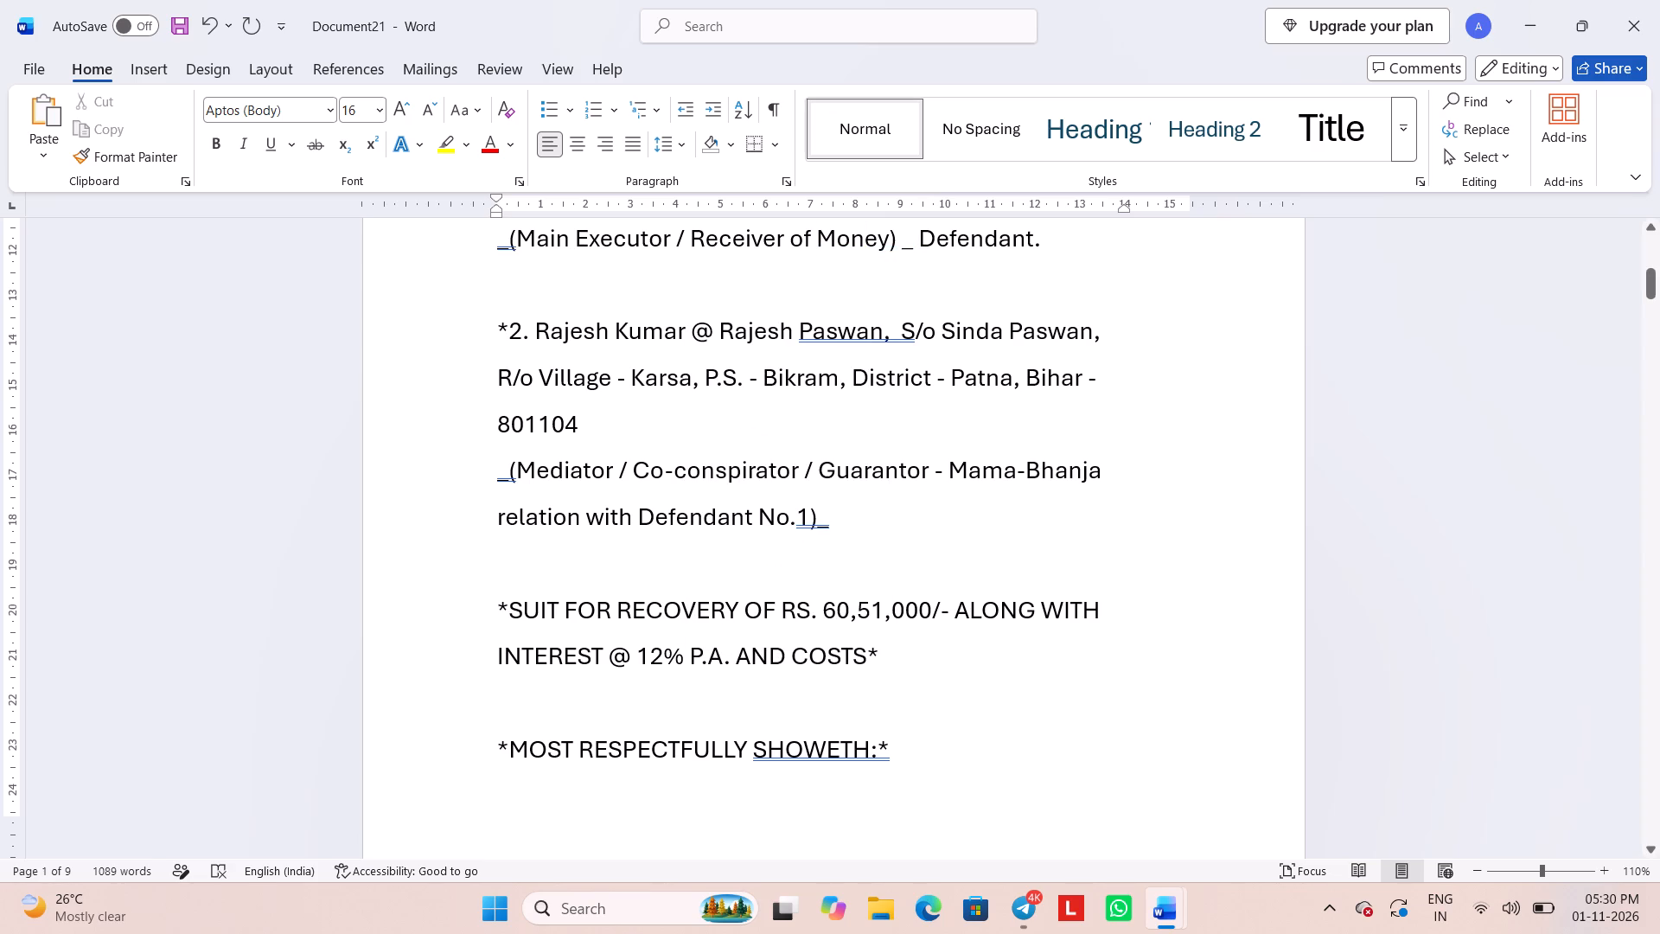
pyautogui.press('Delete')
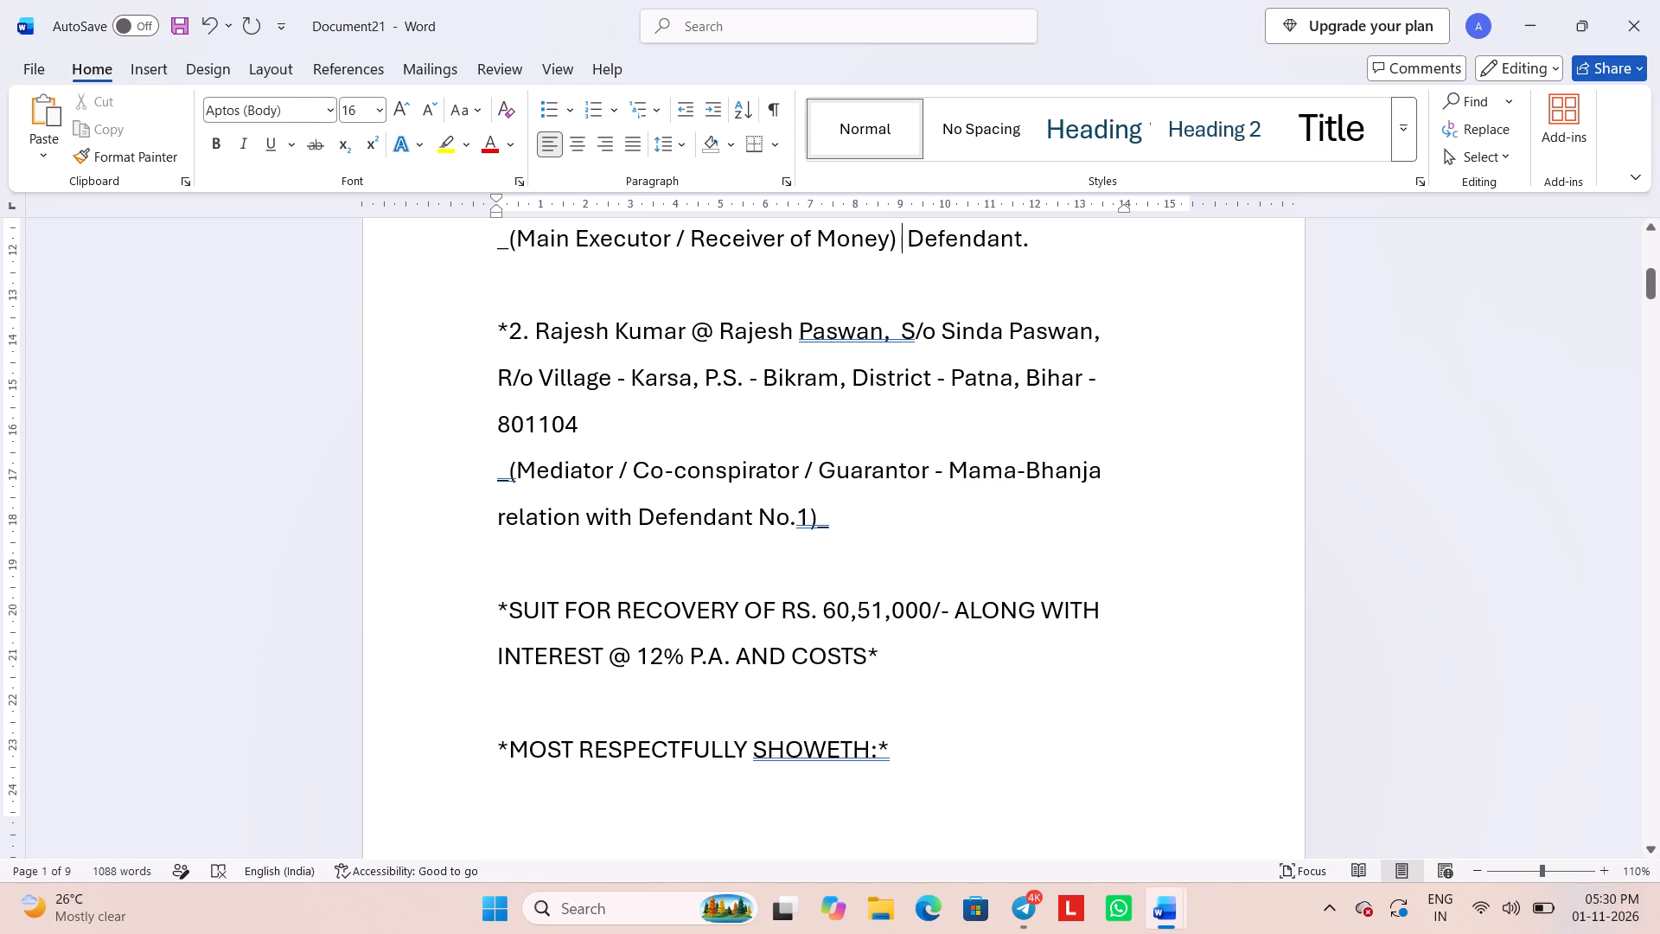
pyautogui.press('Delete')
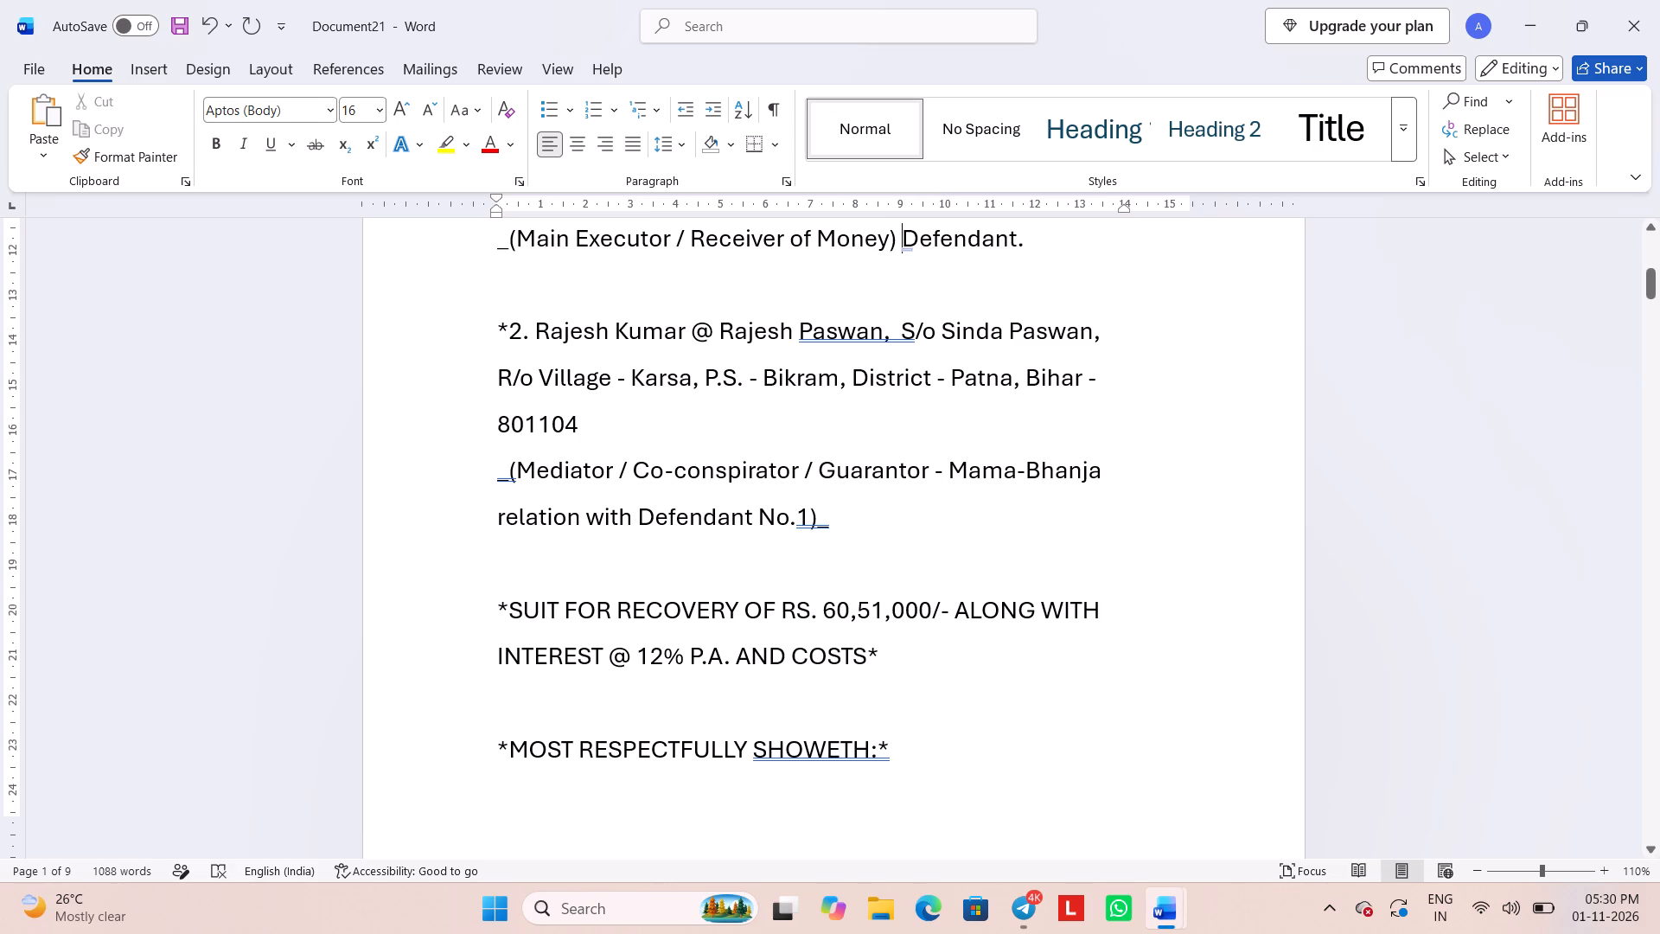
pyautogui.click(1038, 240)
pyautogui.click(495, 249)
pyautogui.press('Delete')
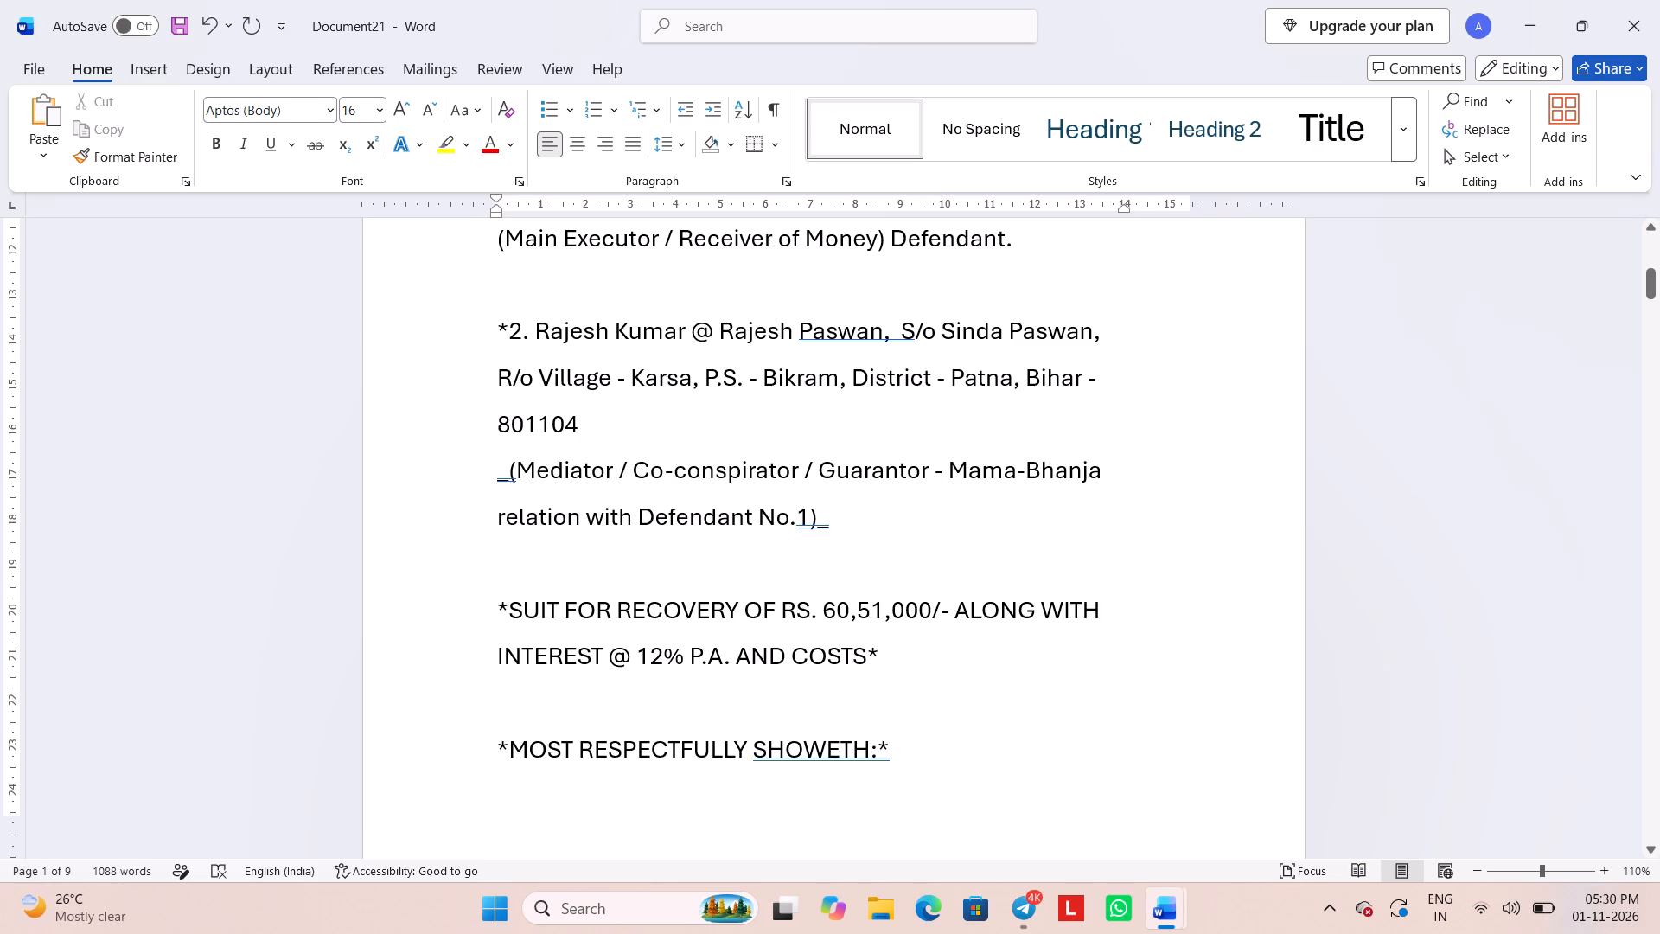
# Delete the asterisk before the number 2 and accept the suggested spacing after the comma in the second defendant's name.
pyautogui.click(495, 331)
pyautogui.press('Delete')
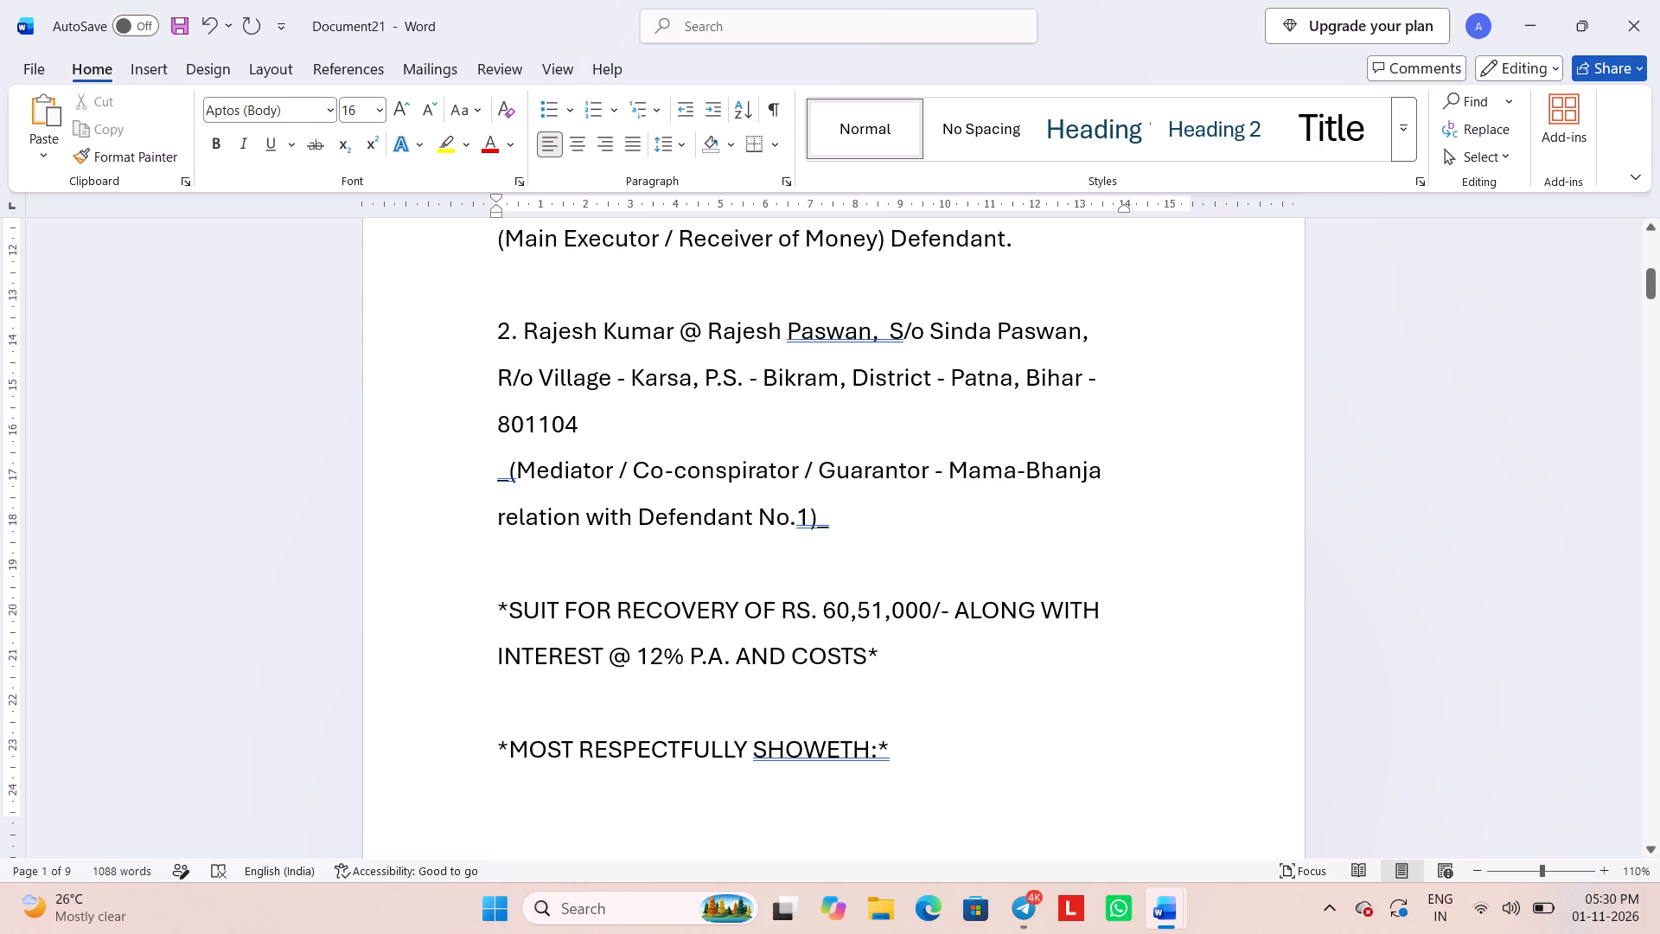
pyautogui.rightClick(827, 336)
pyautogui.click(814, 362)
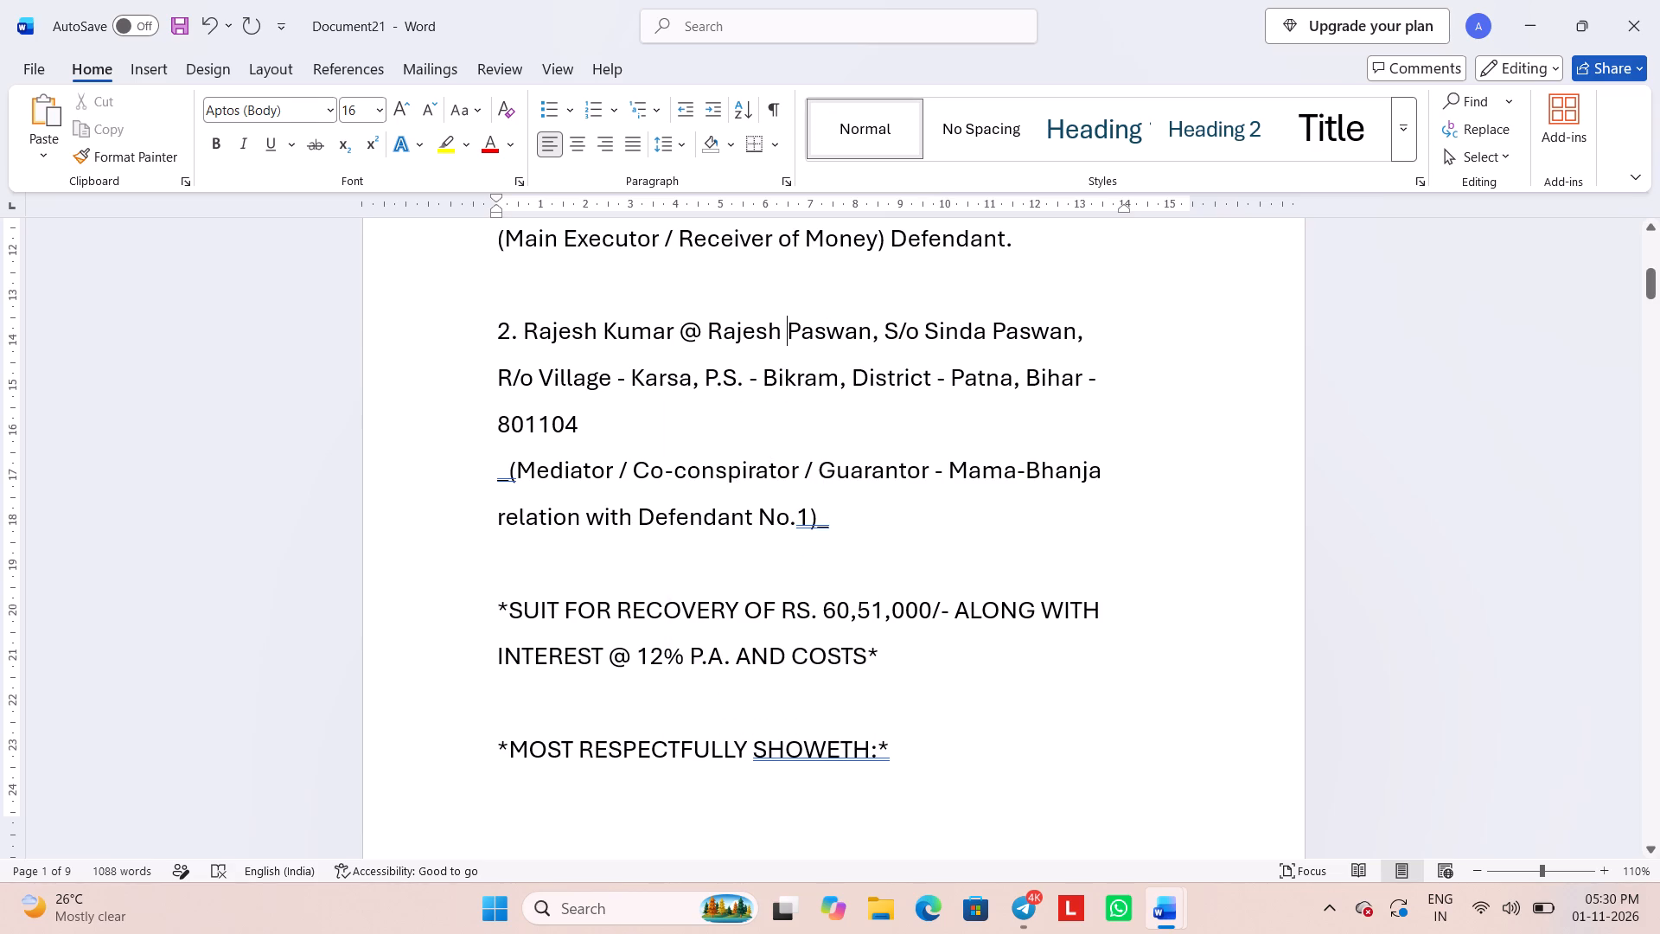
# Remove the underscores on both sides of "(Mediator / Co-conspirator / Guarantor - Mama-Bhanja relation with Defendant No.1)", leaving a space after the closing bracket.
pyautogui.click(493, 477)
pyautogui.press('Delete')
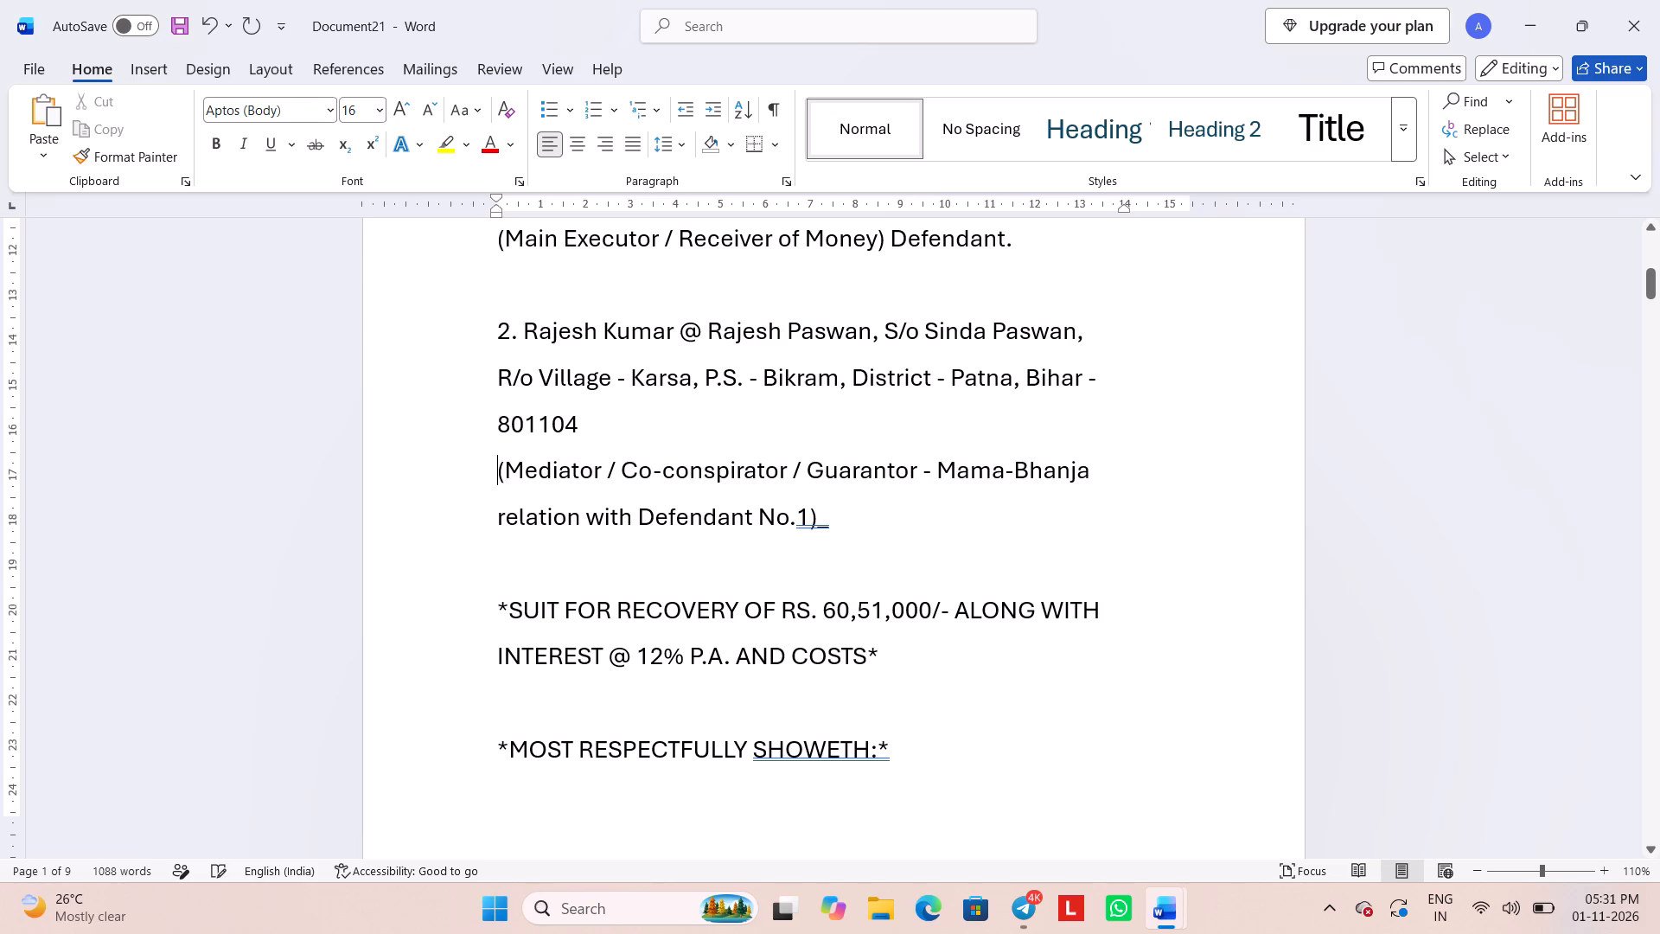
pyautogui.rightClick(801, 530)
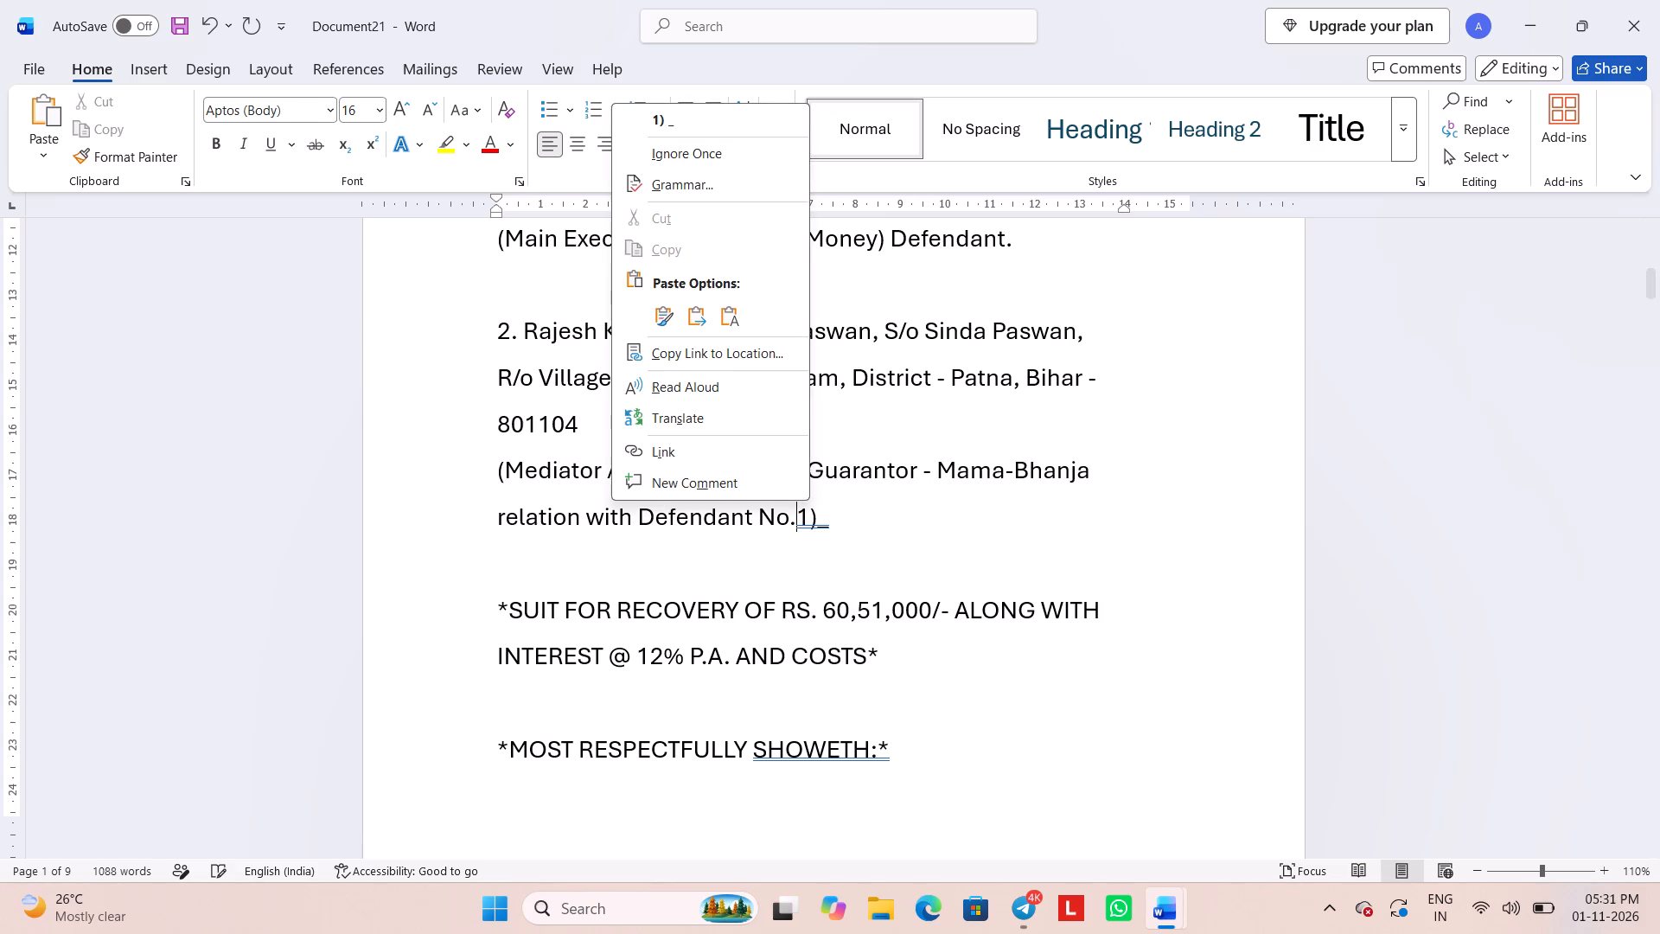
pyautogui.click(677, 124)
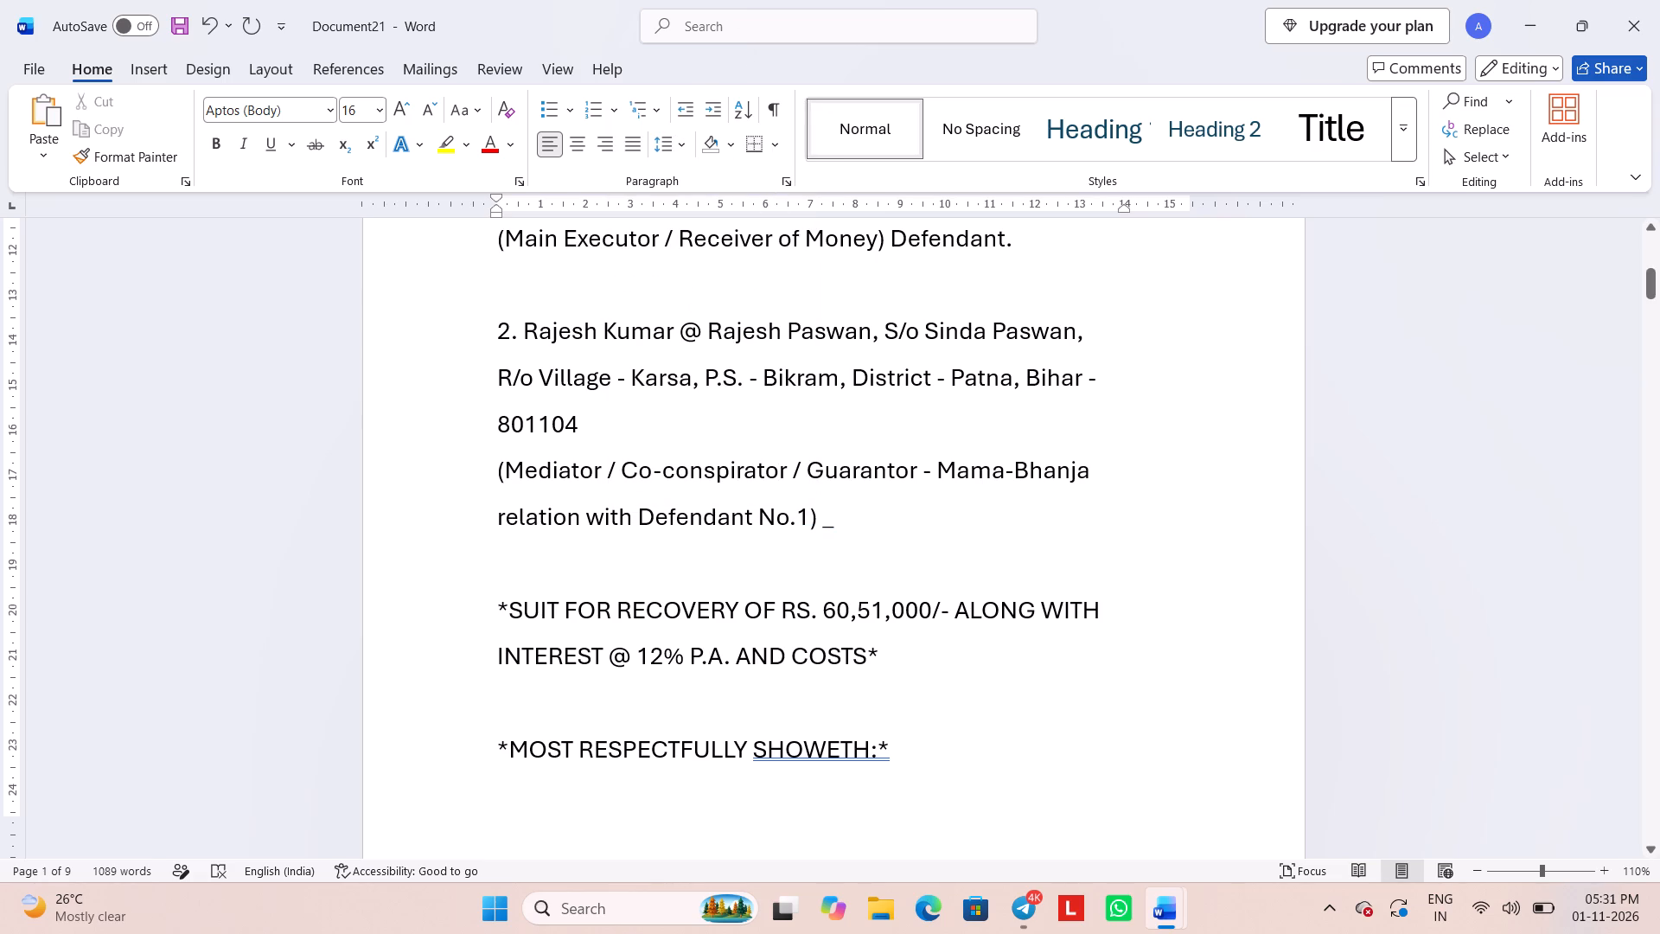
pyautogui.click(821, 527)
pyautogui.press('Delete')
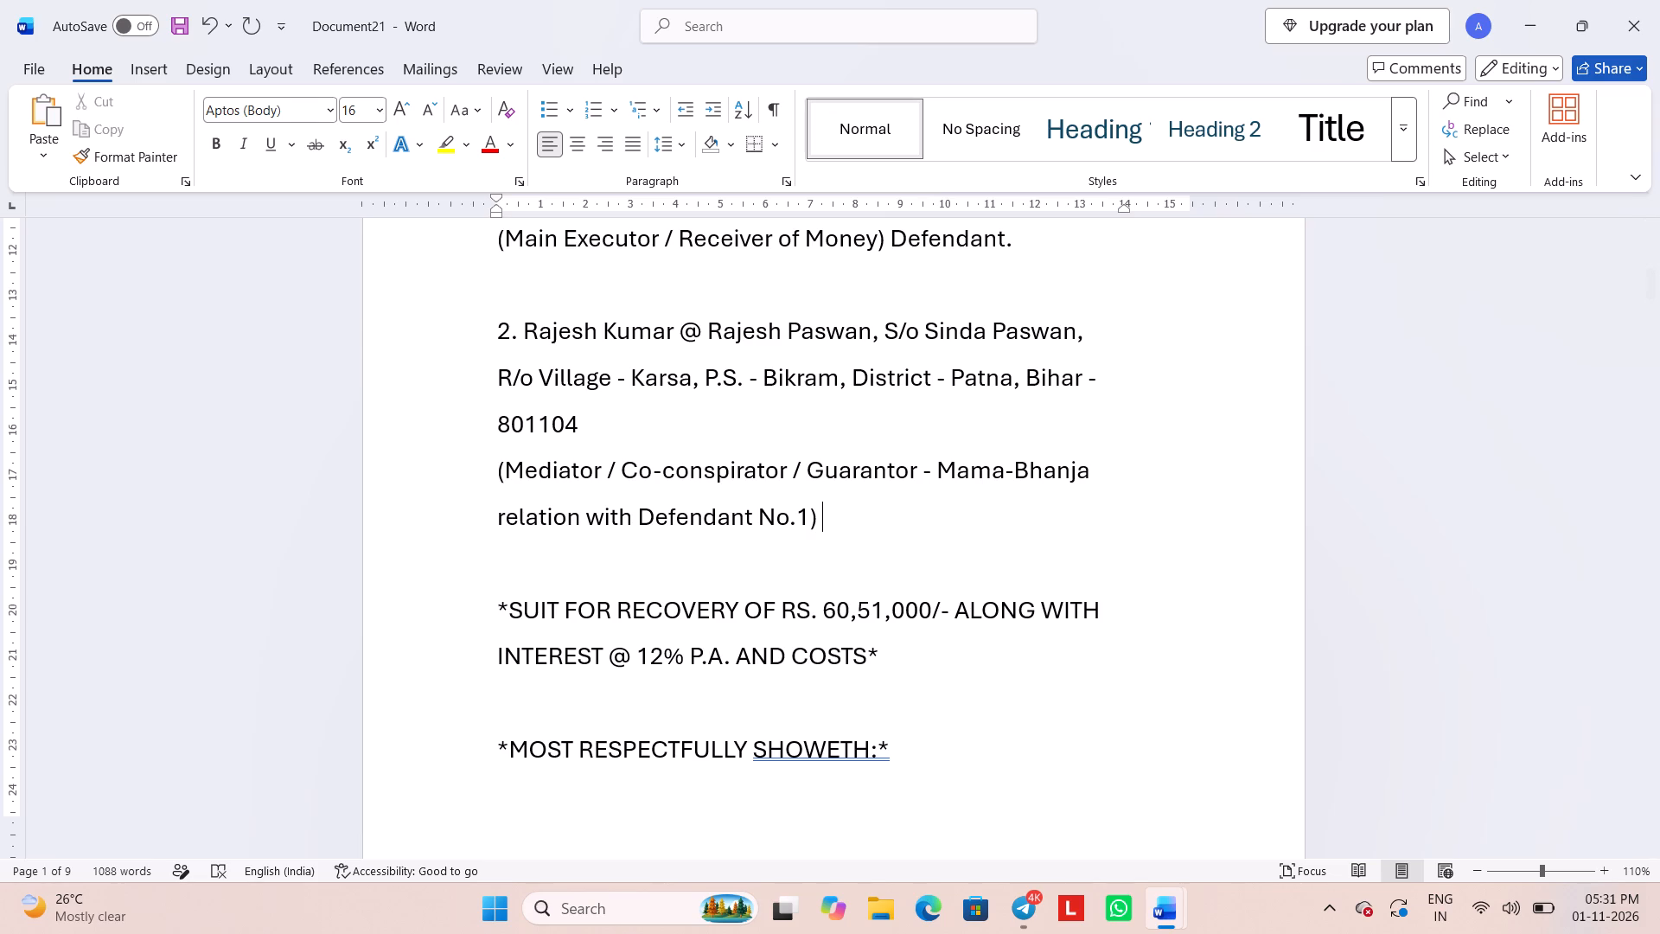
# Add the word "Defendant" at the end of the second defendant's "(Mediator / Co-conspirator / Guarantor…)" description.
pyautogui.click(837, 516)
pyautogui.hotkey('shift', 'd')
pyautogui.press('e')
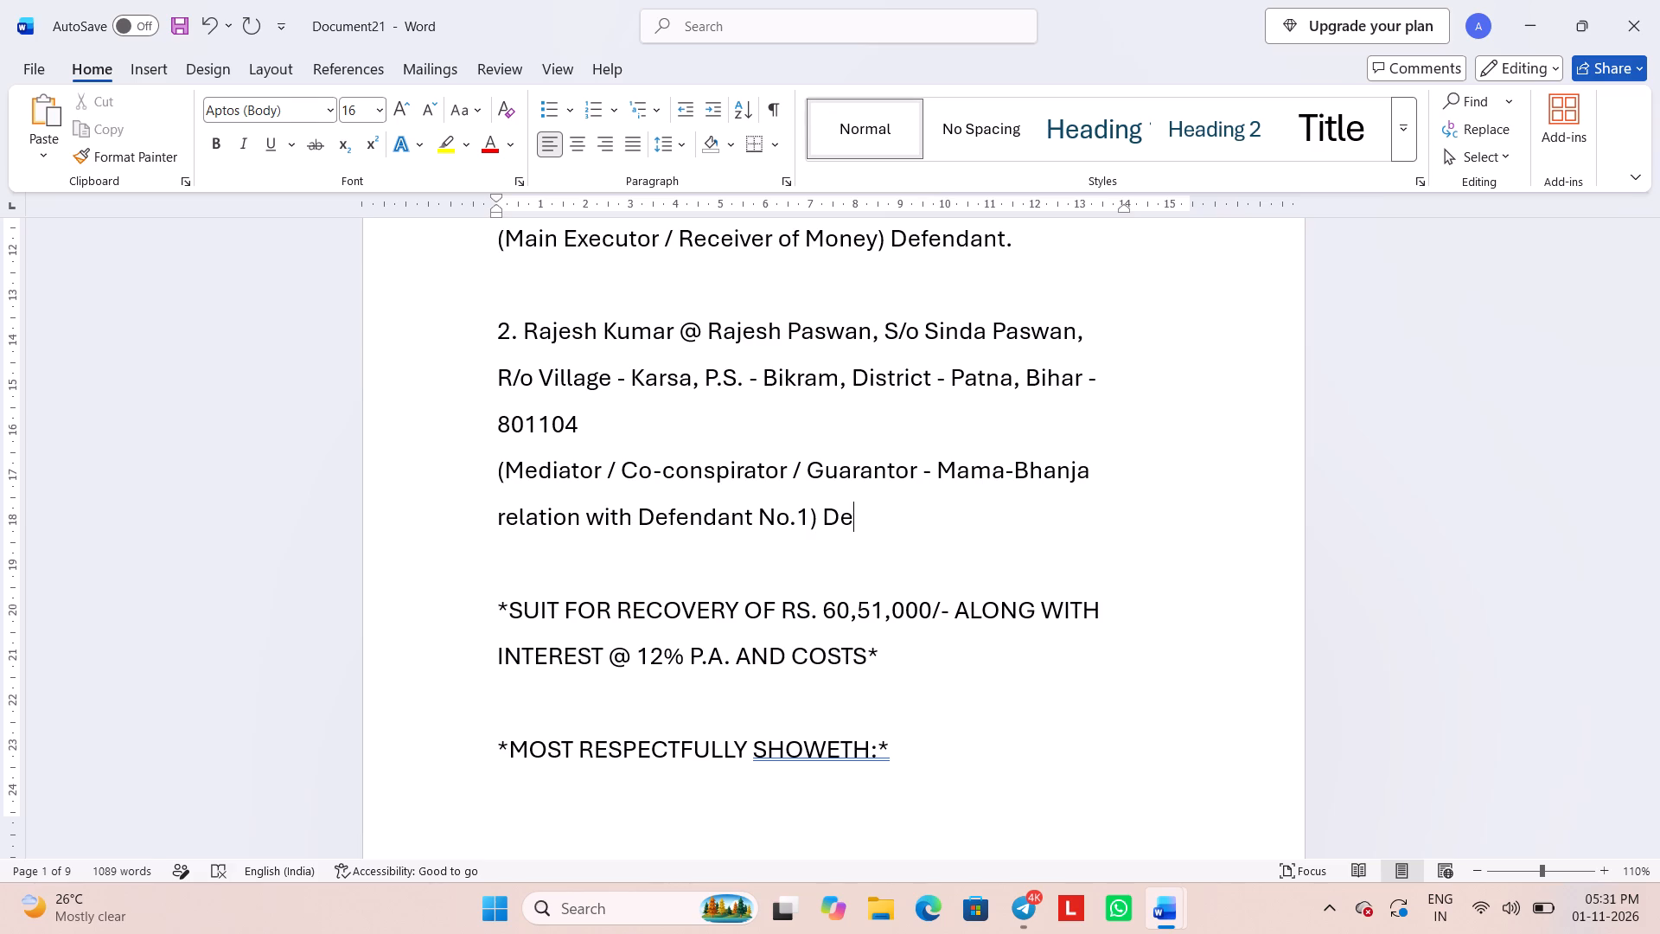
pyautogui.write('fe')
pyautogui.write('nda')
pyautogui.write('nt')
# Indent the start of the second defendant's "(Mediator / Co-conspirator / Guarantor…)" line with ten spaces.
pyautogui.click(494, 470)
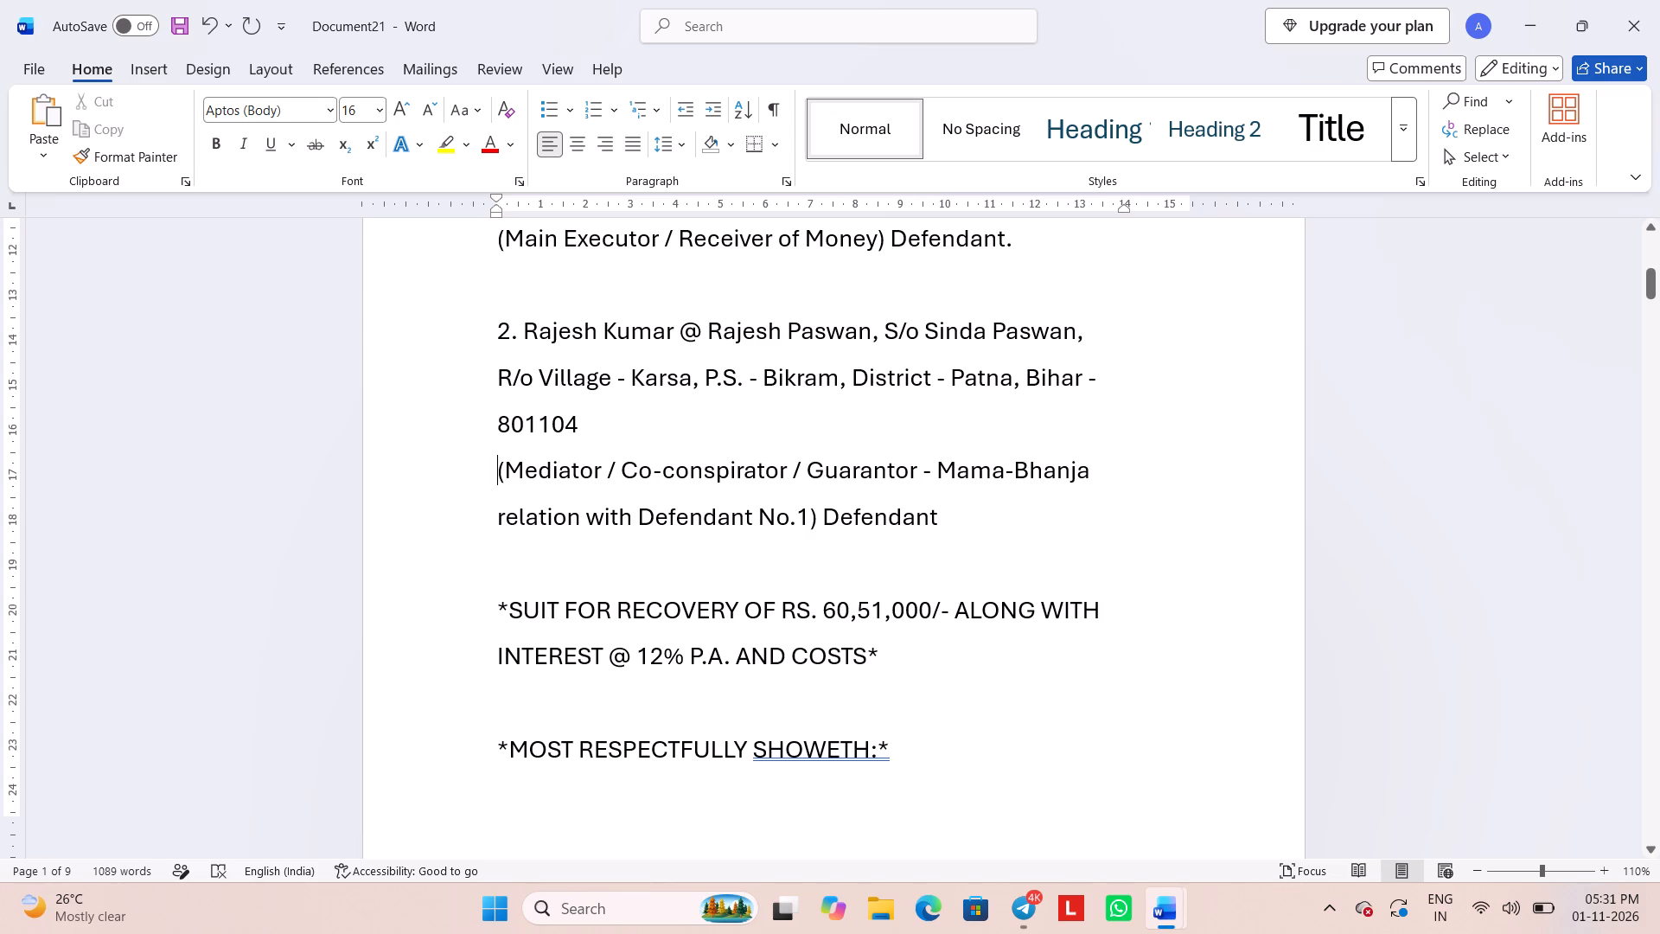
pyautogui.press('space')
pyautogui.press('space')
pyautogui.press('space')
pyautogui.press('space')
pyautogui.press('space')
pyautogui.press('space')
pyautogui.press('space')
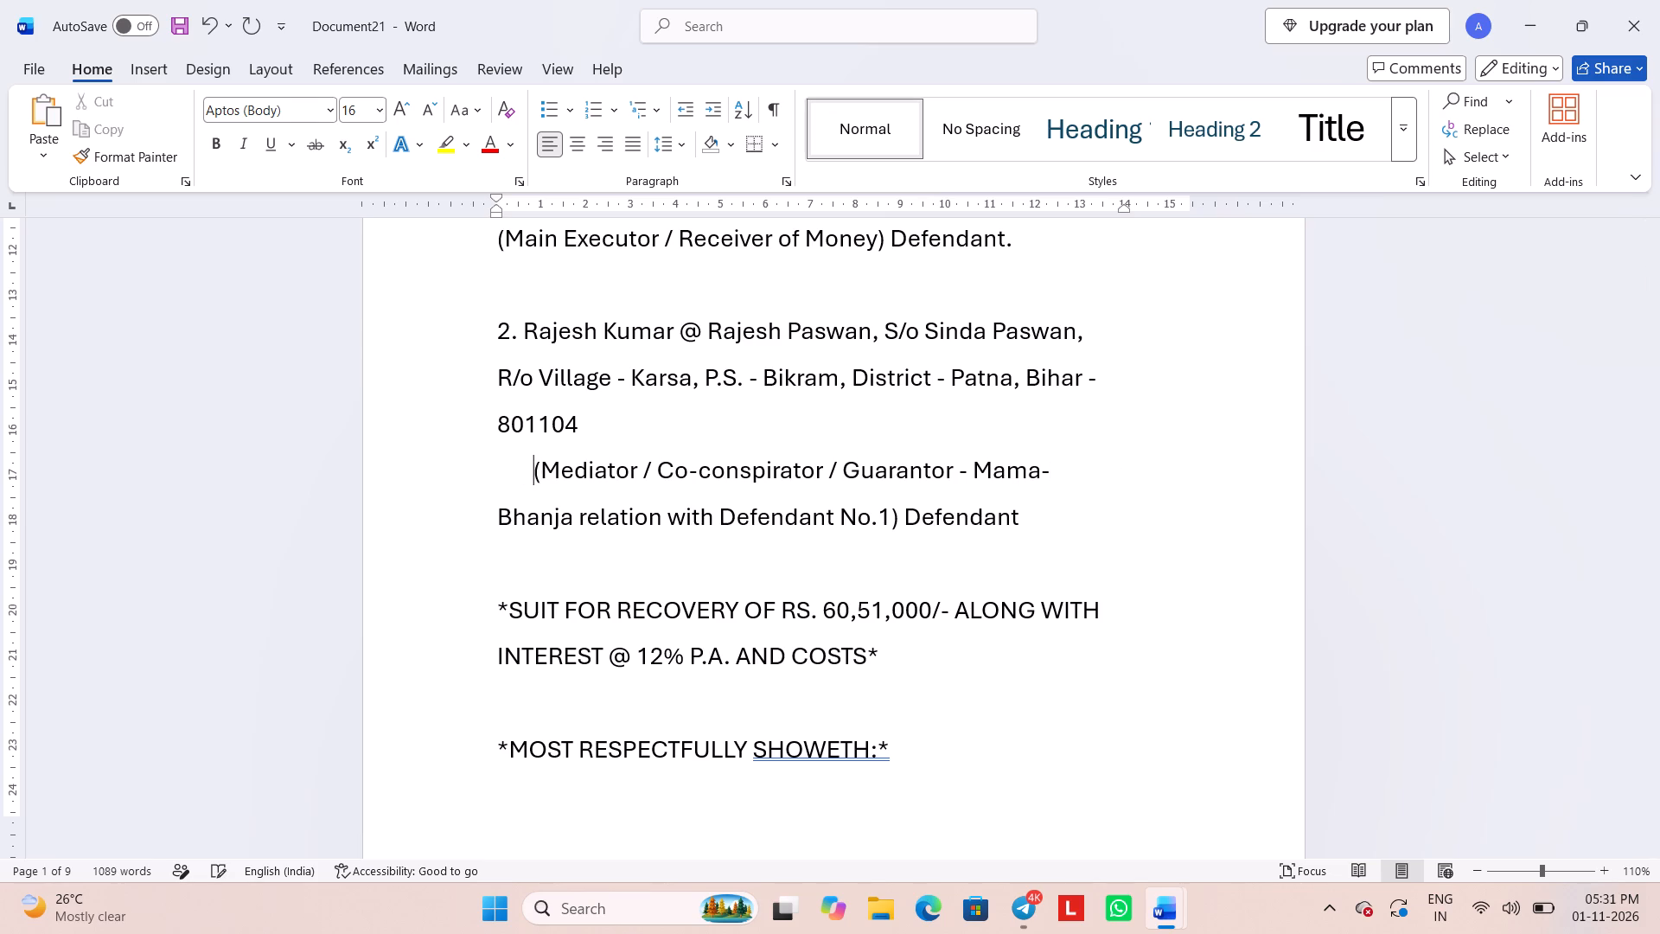
pyautogui.press('space')
pyautogui.press('space')
pyautogui.press('space')
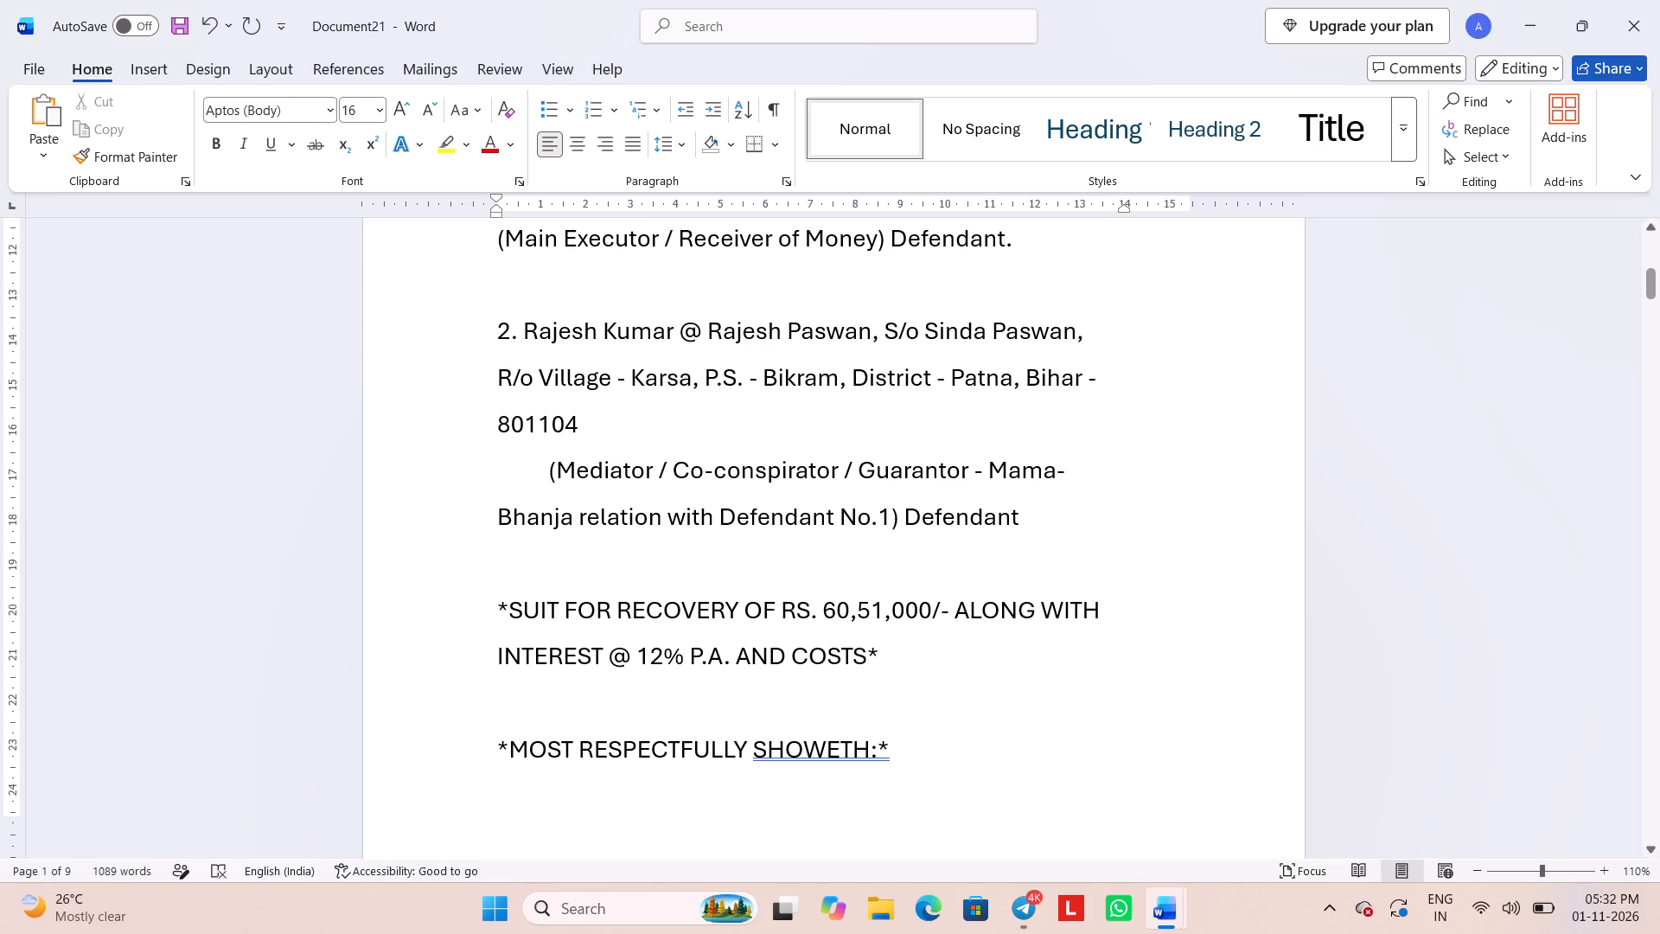
# Remove the blank lines before and after the "SUIT FOR RECOVERY OF RS. 60,51,000/-" heading and delete its opening and closing asterisks.
pyautogui.click(1024, 515)
pyautogui.press('Delete')
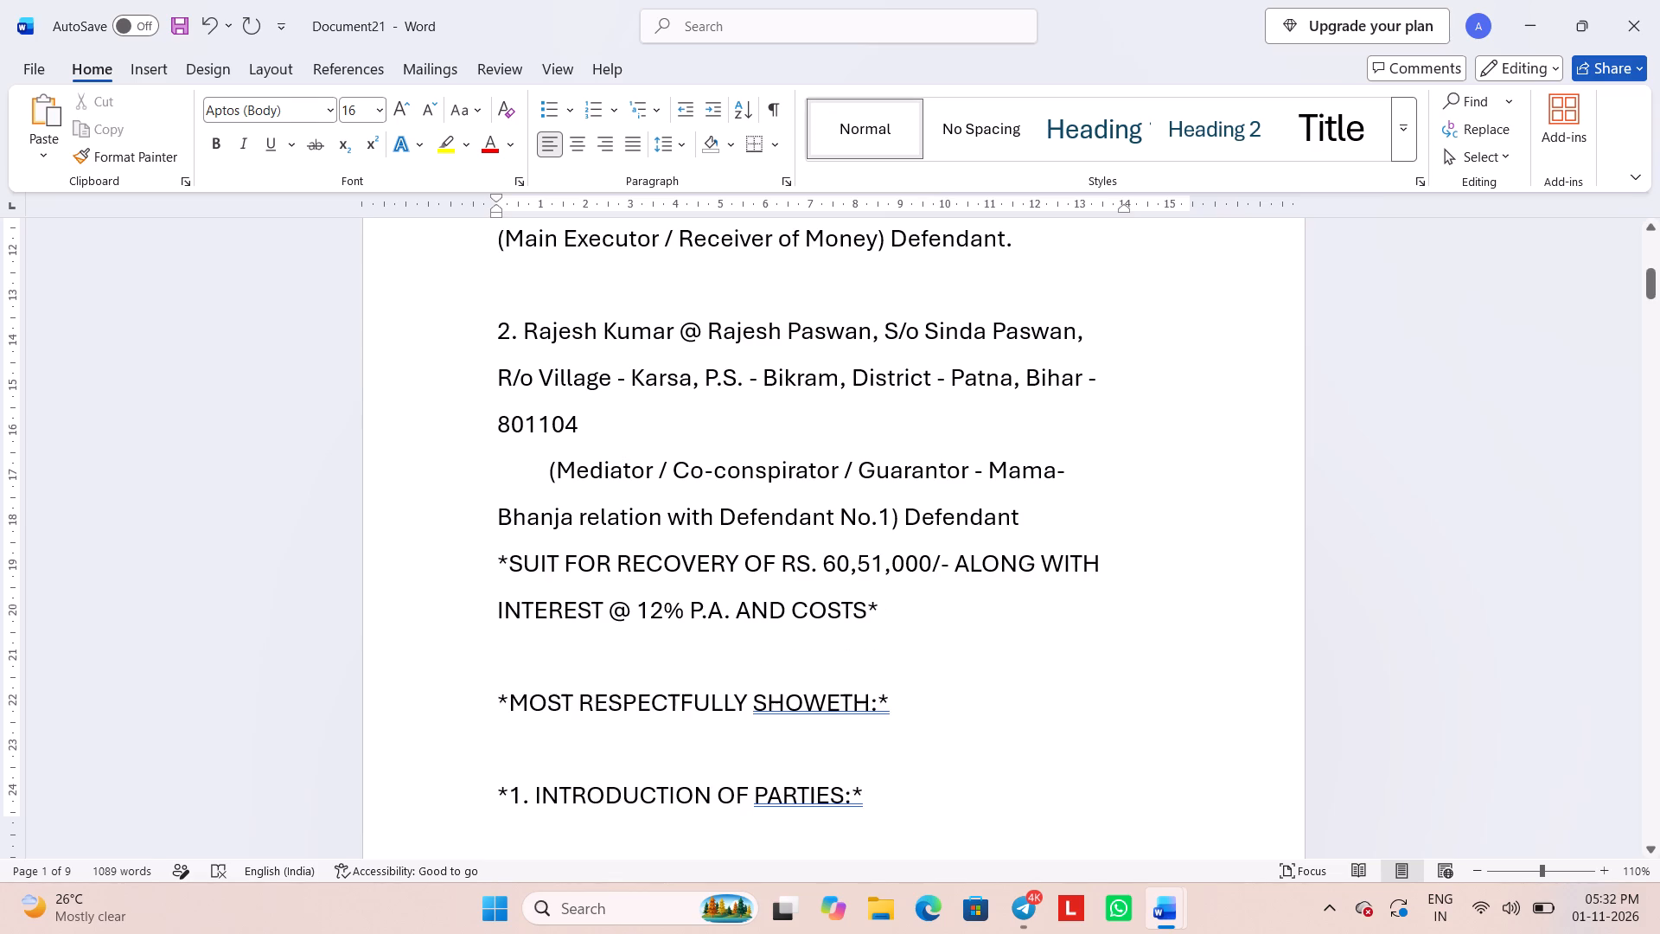
pyautogui.click(496, 558)
pyautogui.press('Delete')
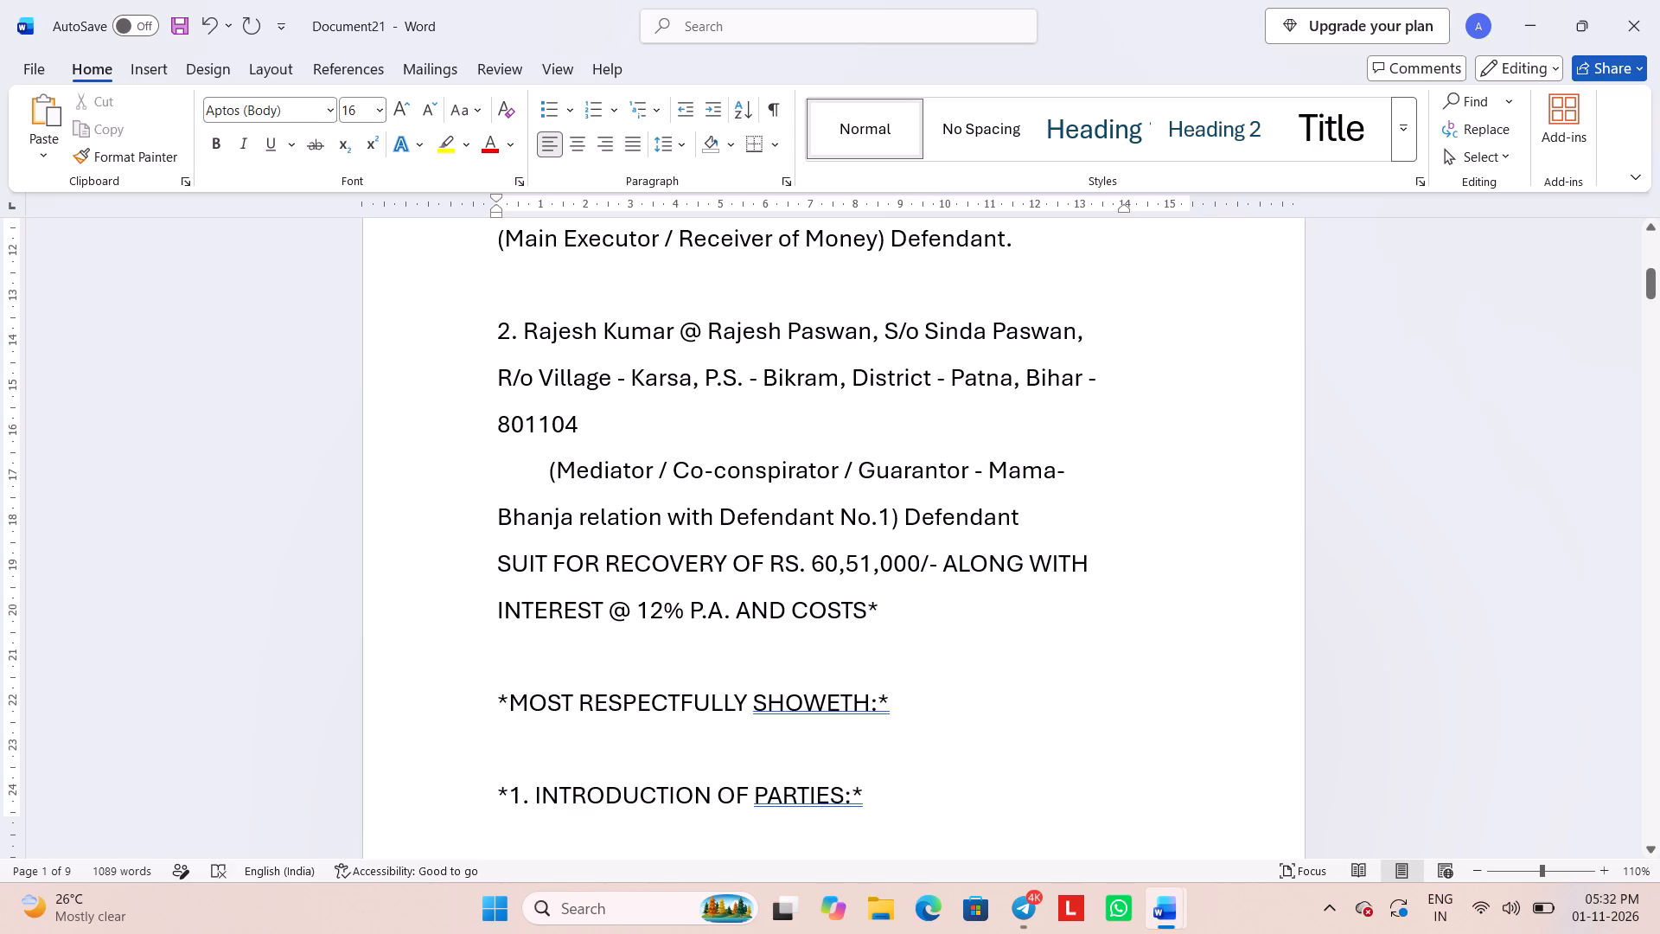
pyautogui.click(865, 608)
pyautogui.press('Delete')
pyautogui.press('Delete')
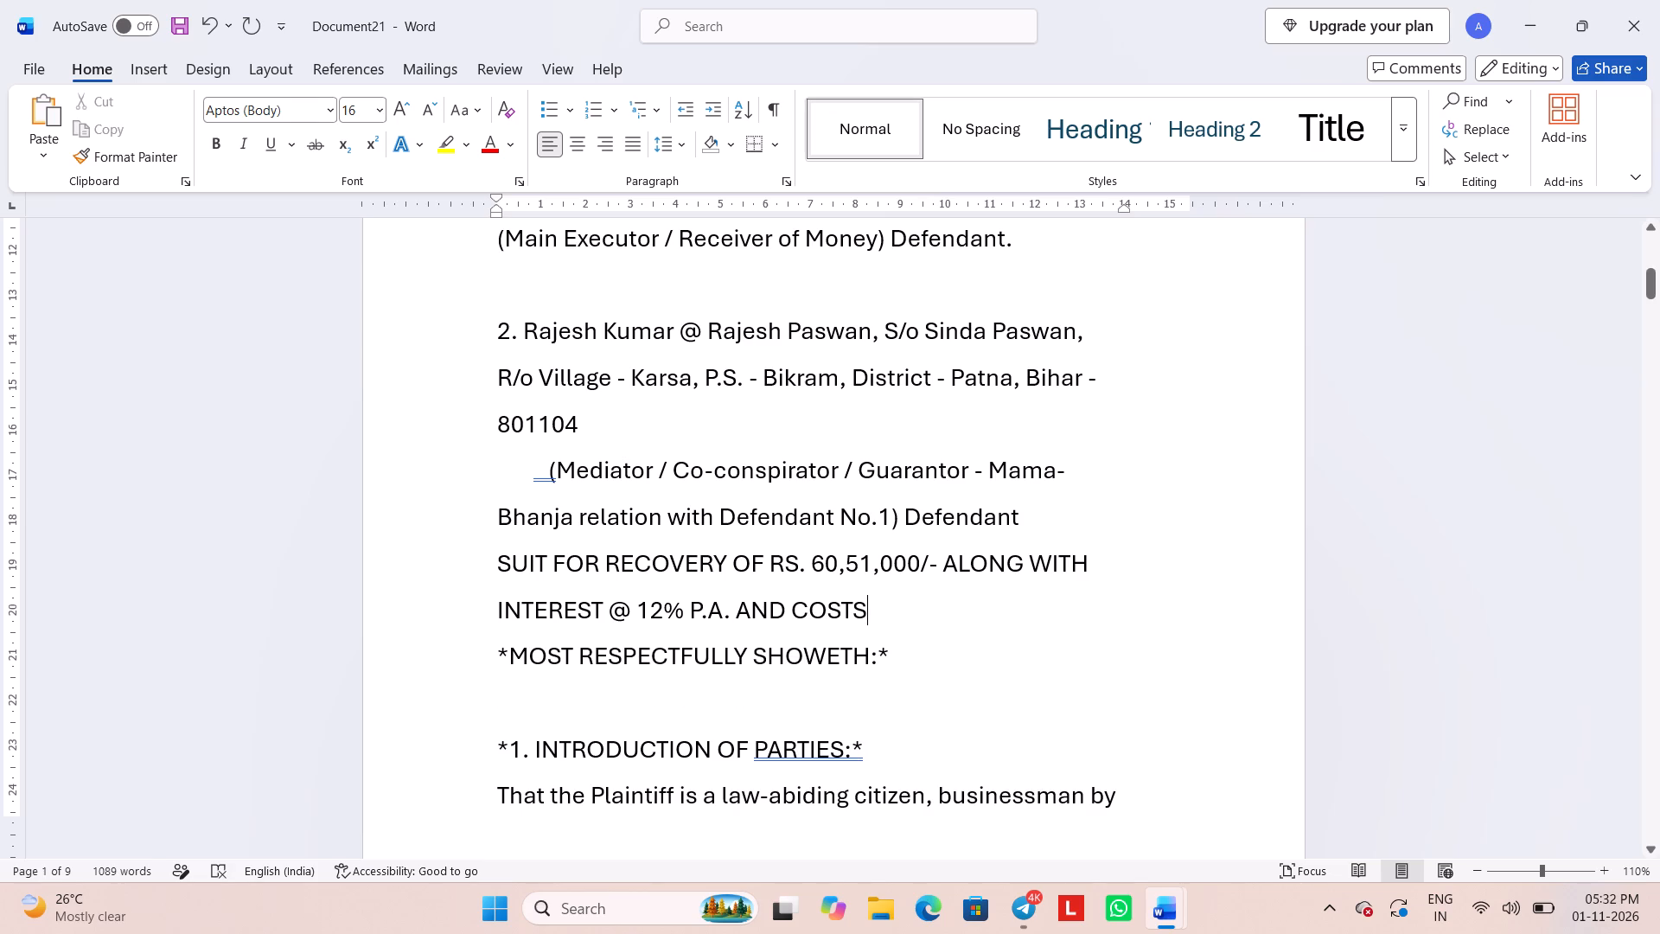
# Delete the asterisks at the start and end of the "MOST RESPECTFULLY SHOWETH:" line.
pyautogui.click(496, 656)
pyautogui.press('Delete')
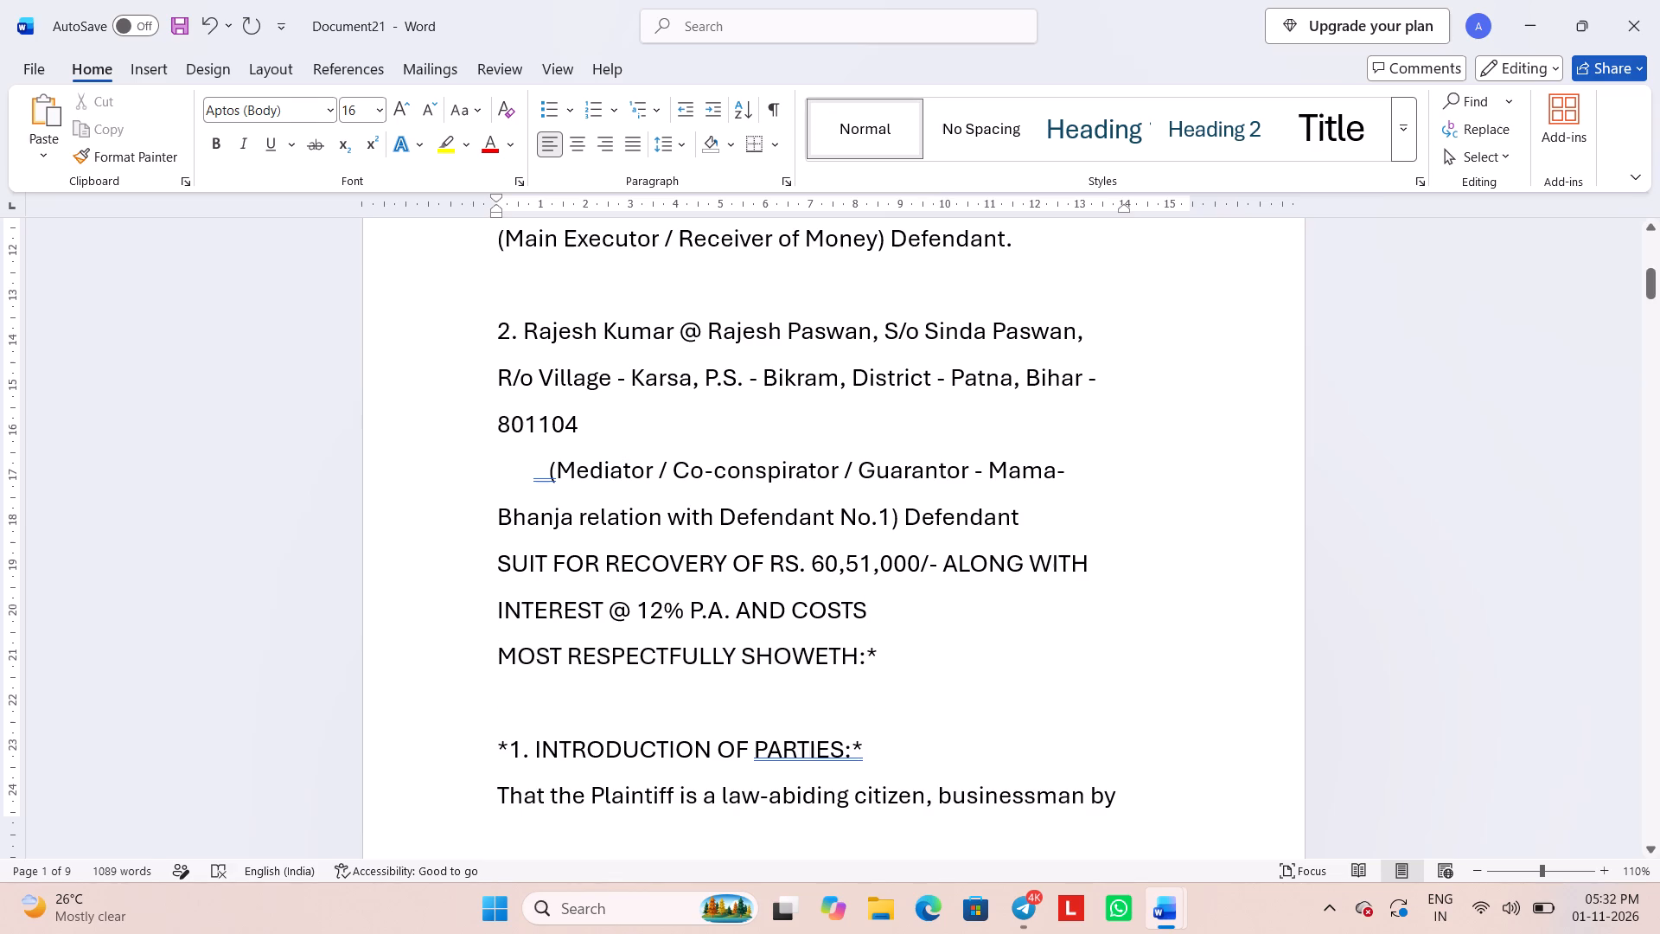
pyautogui.click(867, 656)
pyautogui.press('Delete')
# Shorten the indent before "(Mediator / Co-conspirator / Guarantor…)" to seven spaces, applying the suggested grammar correction at the opening bracket.
pyautogui.click(531, 484)
pyautogui.press('Delete')
pyautogui.press('Delete')
pyautogui.press('Delete')
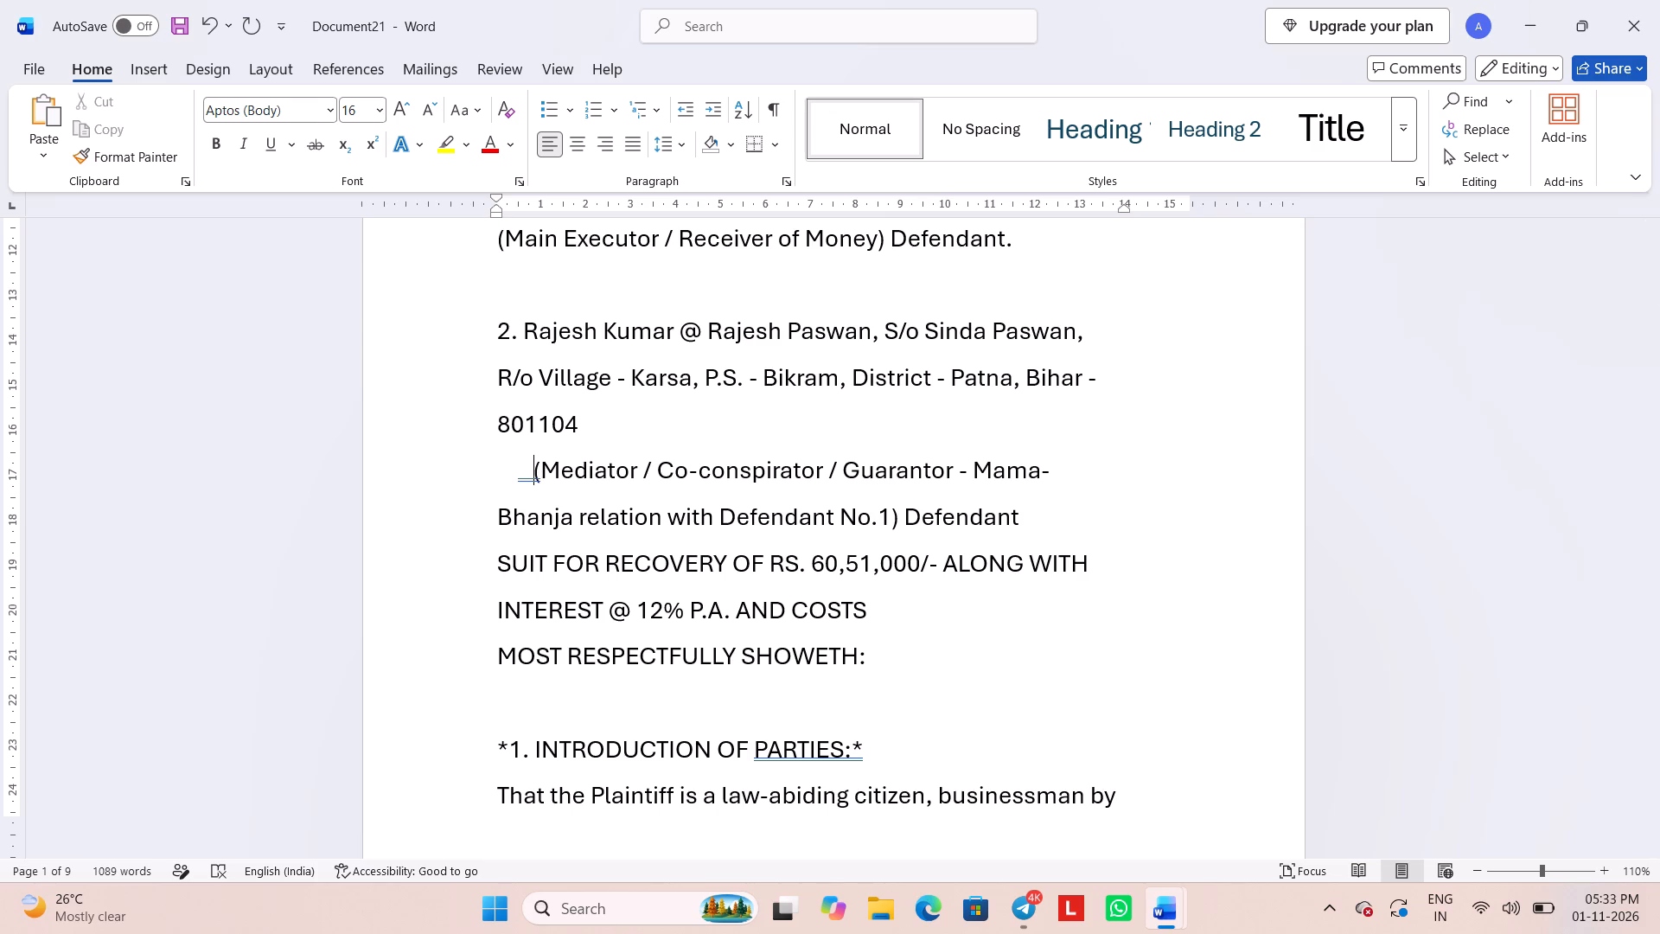
pyautogui.press('space')
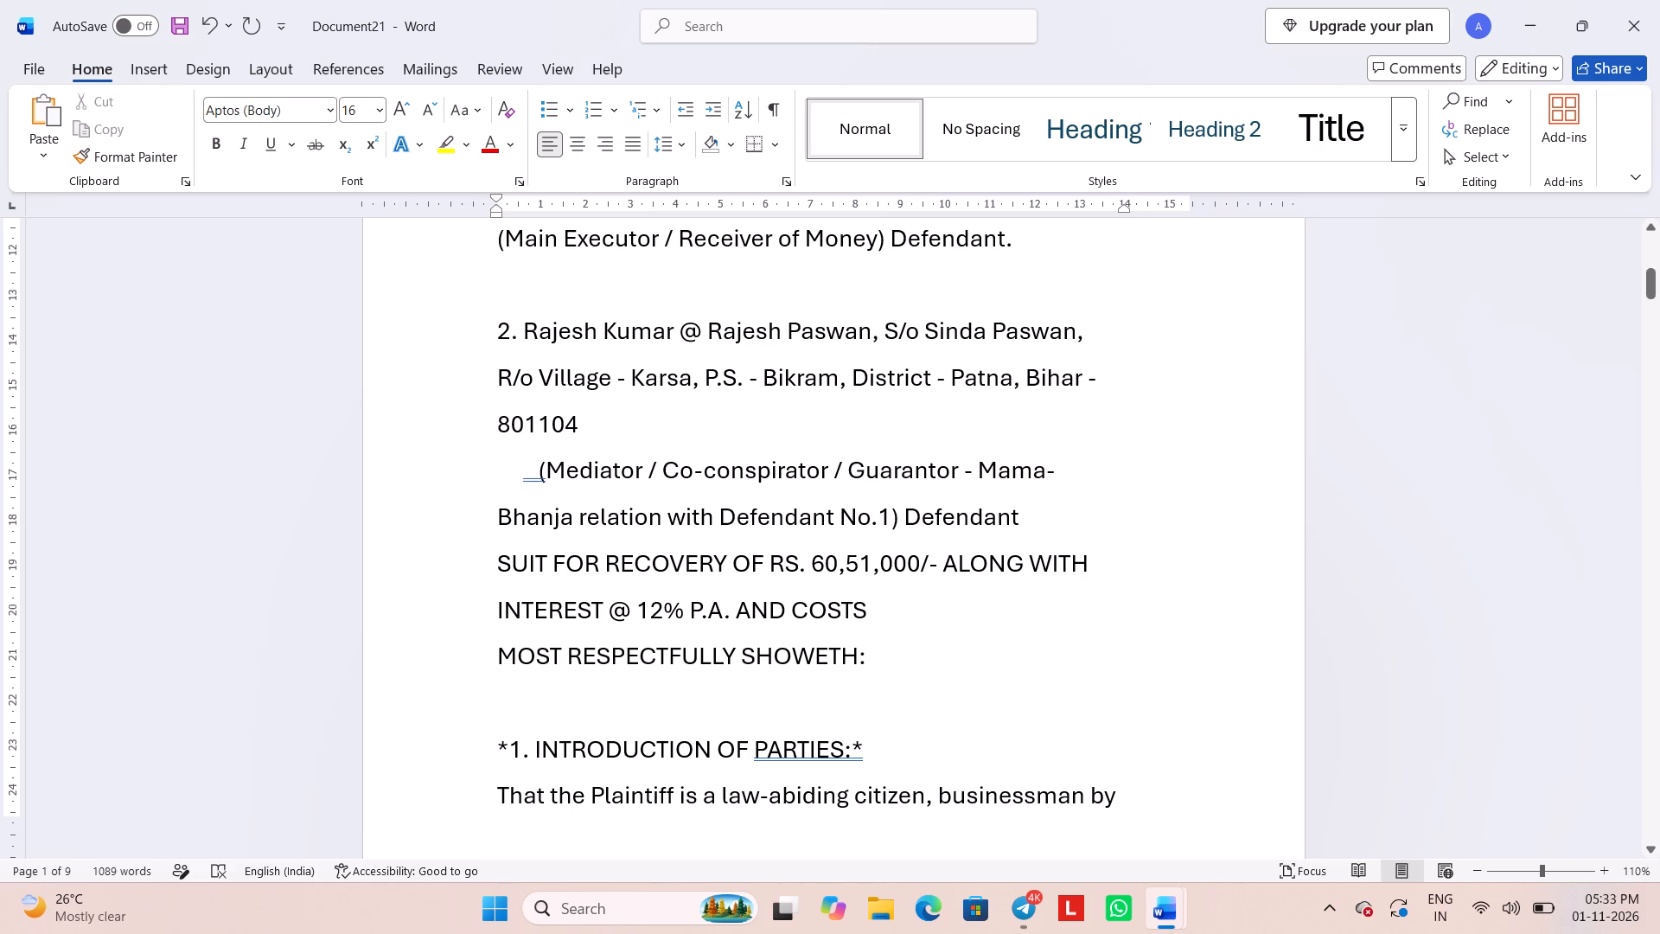
pyautogui.rightClick(533, 483)
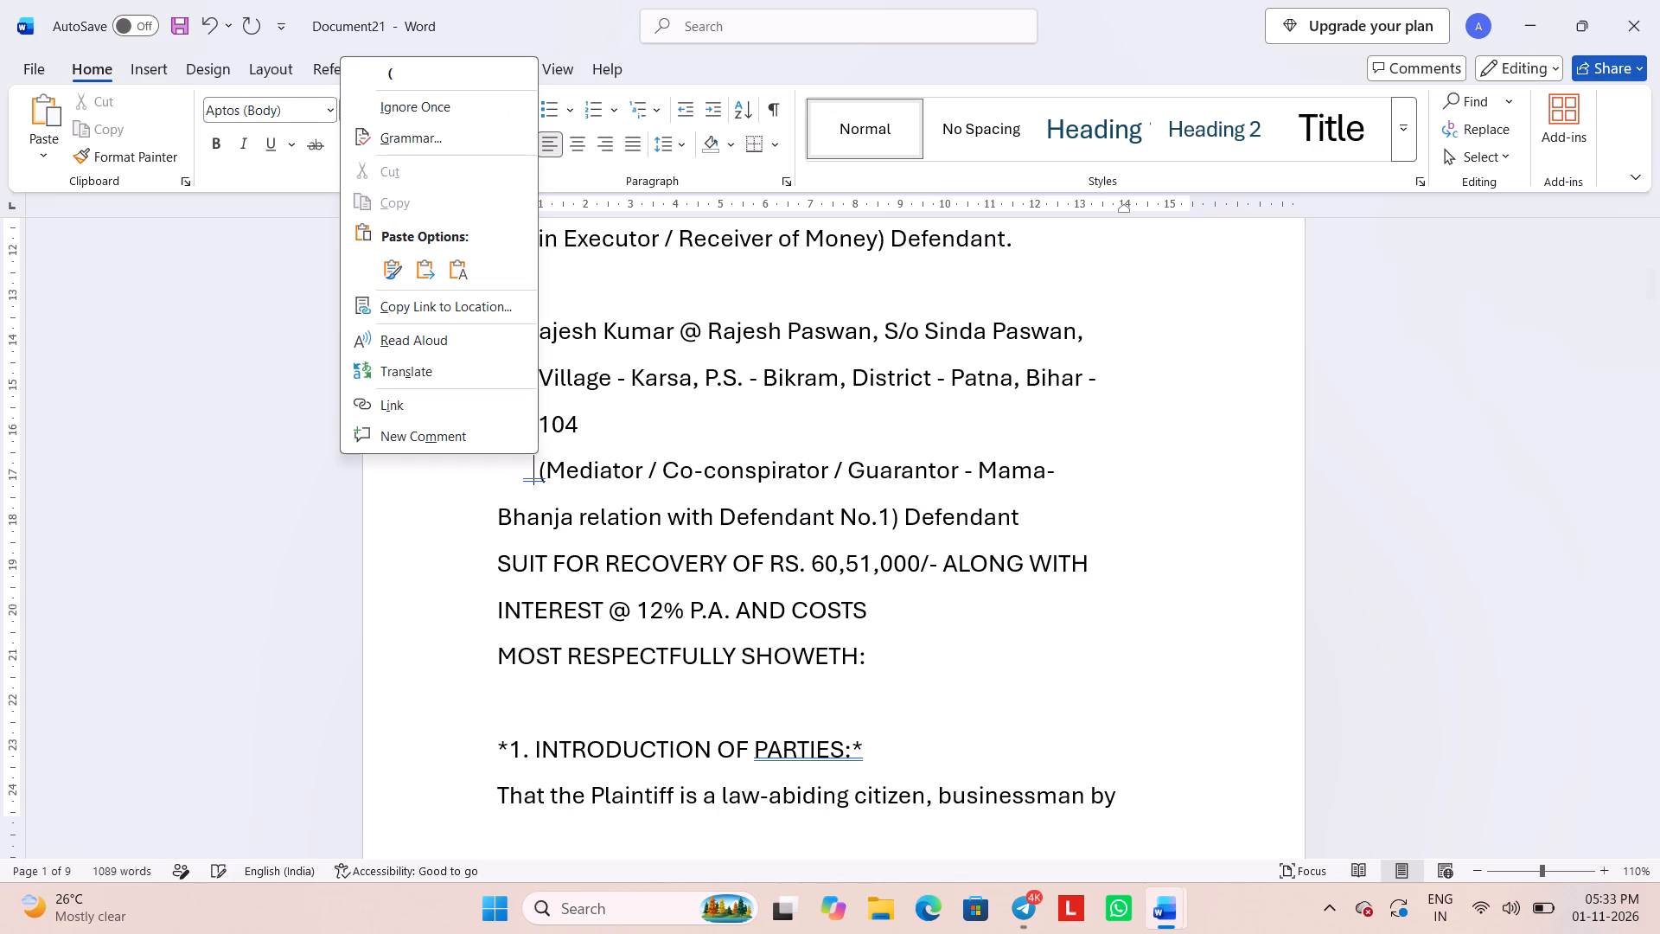
pyautogui.click(429, 71)
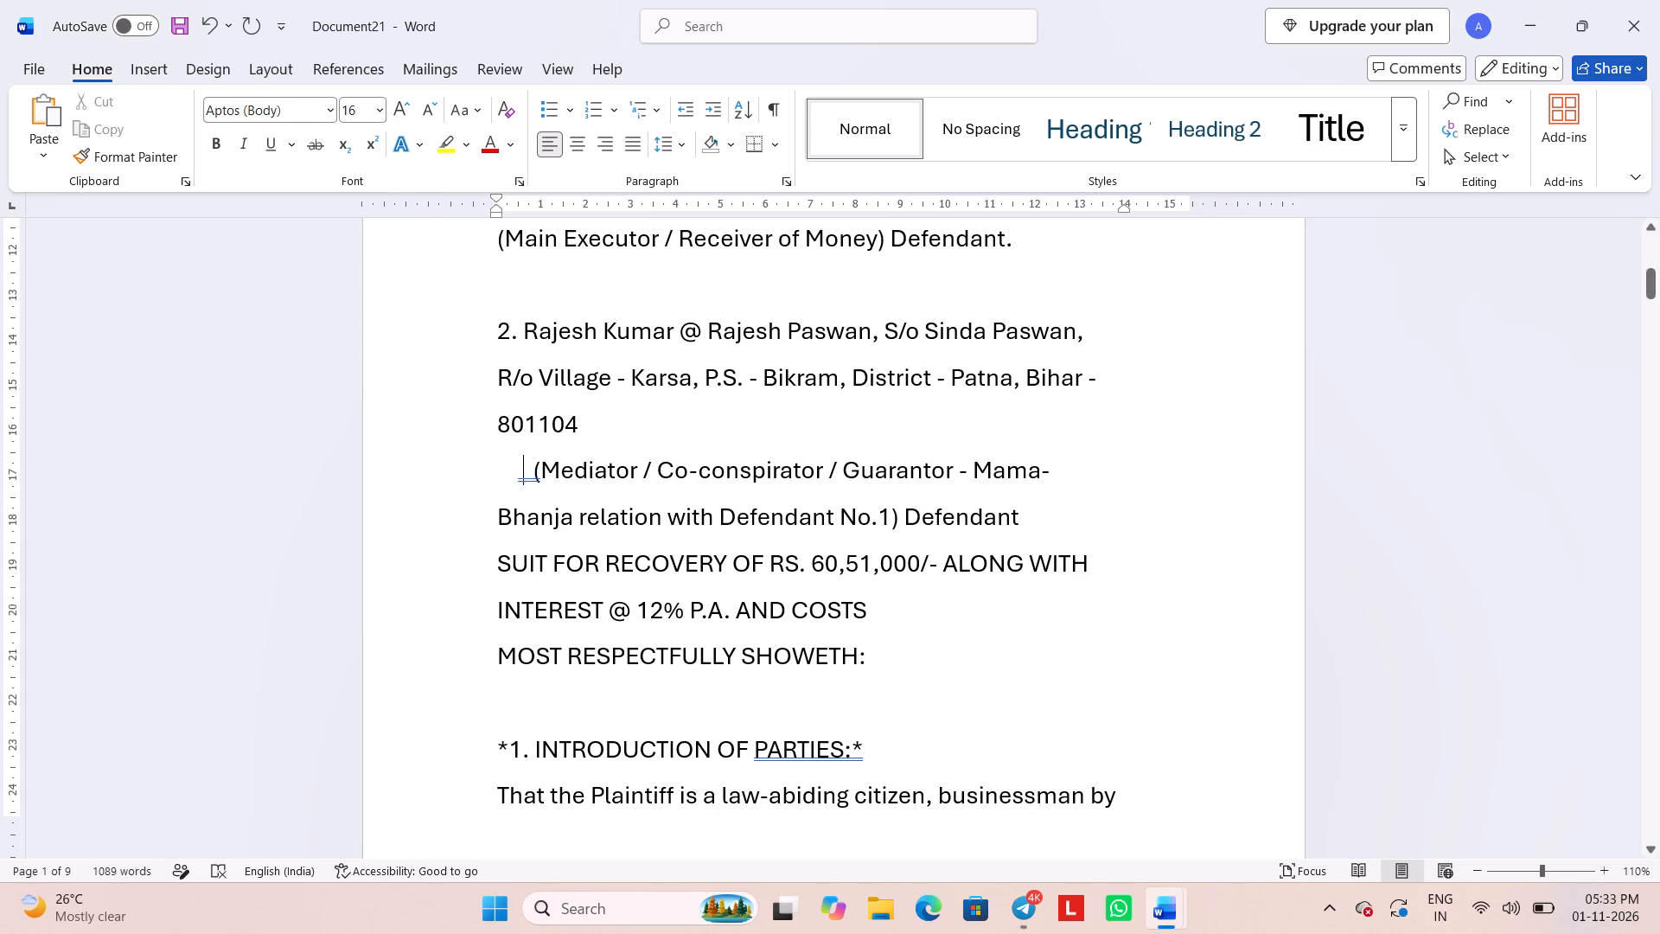
# Insert a new line below "INTEREST @ 12% P.A. AND COSTS" and indent it with spaces to near the middle of the page.
pyautogui.scroll(-1, 485, 573)
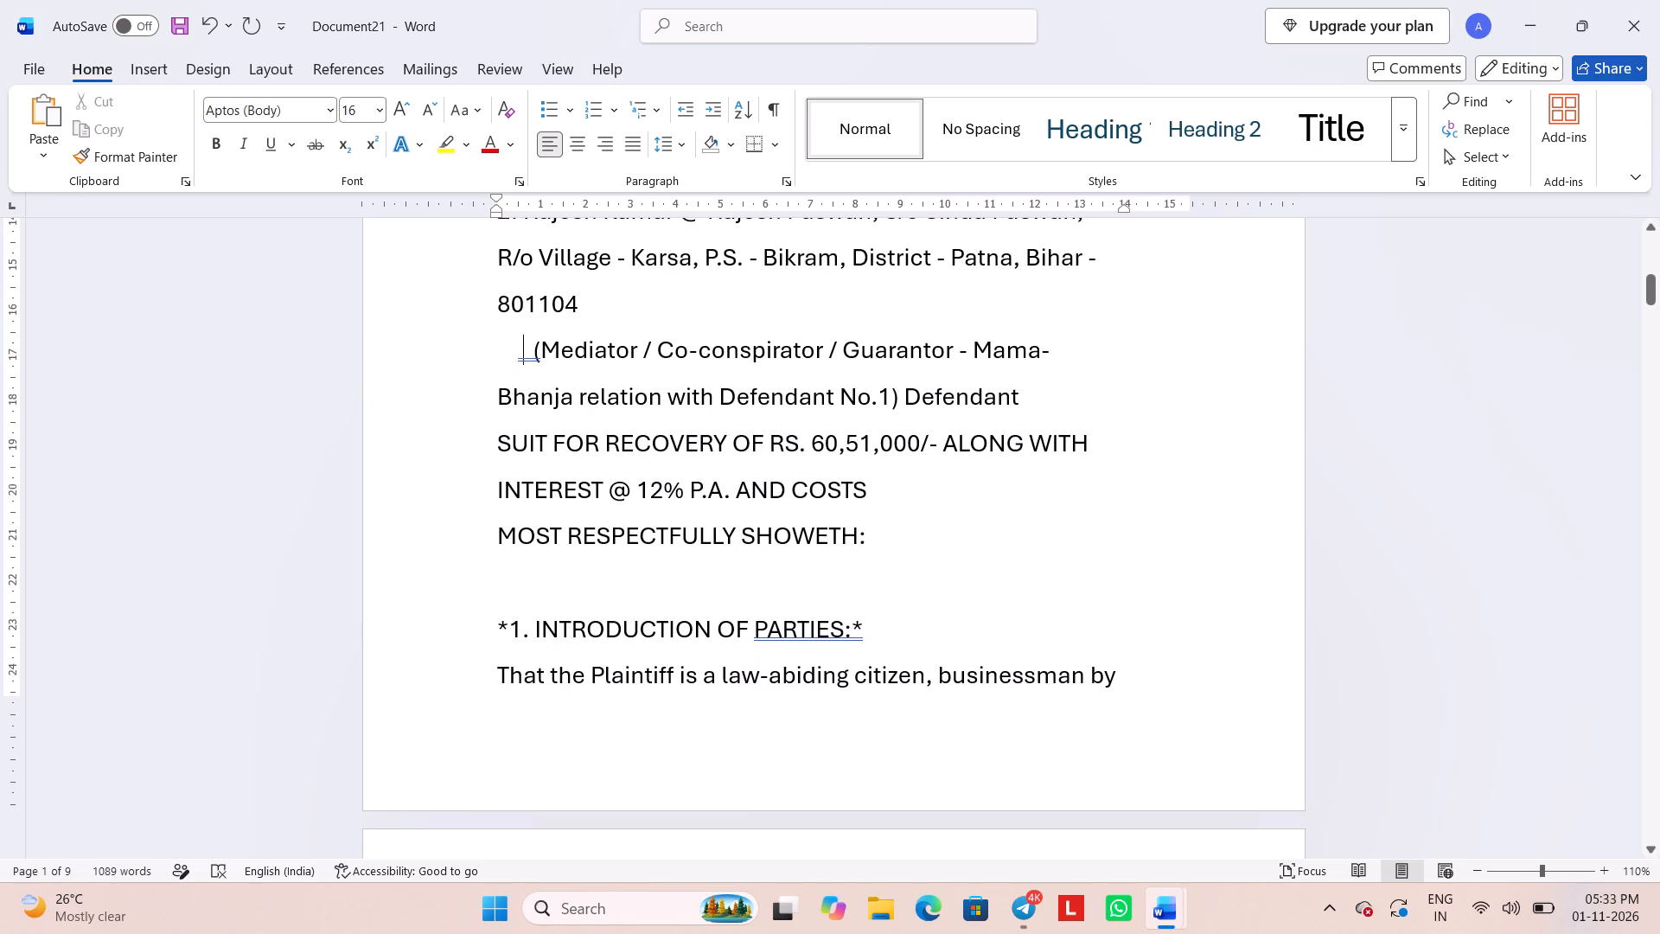
pyautogui.scroll(-1, 485, 573)
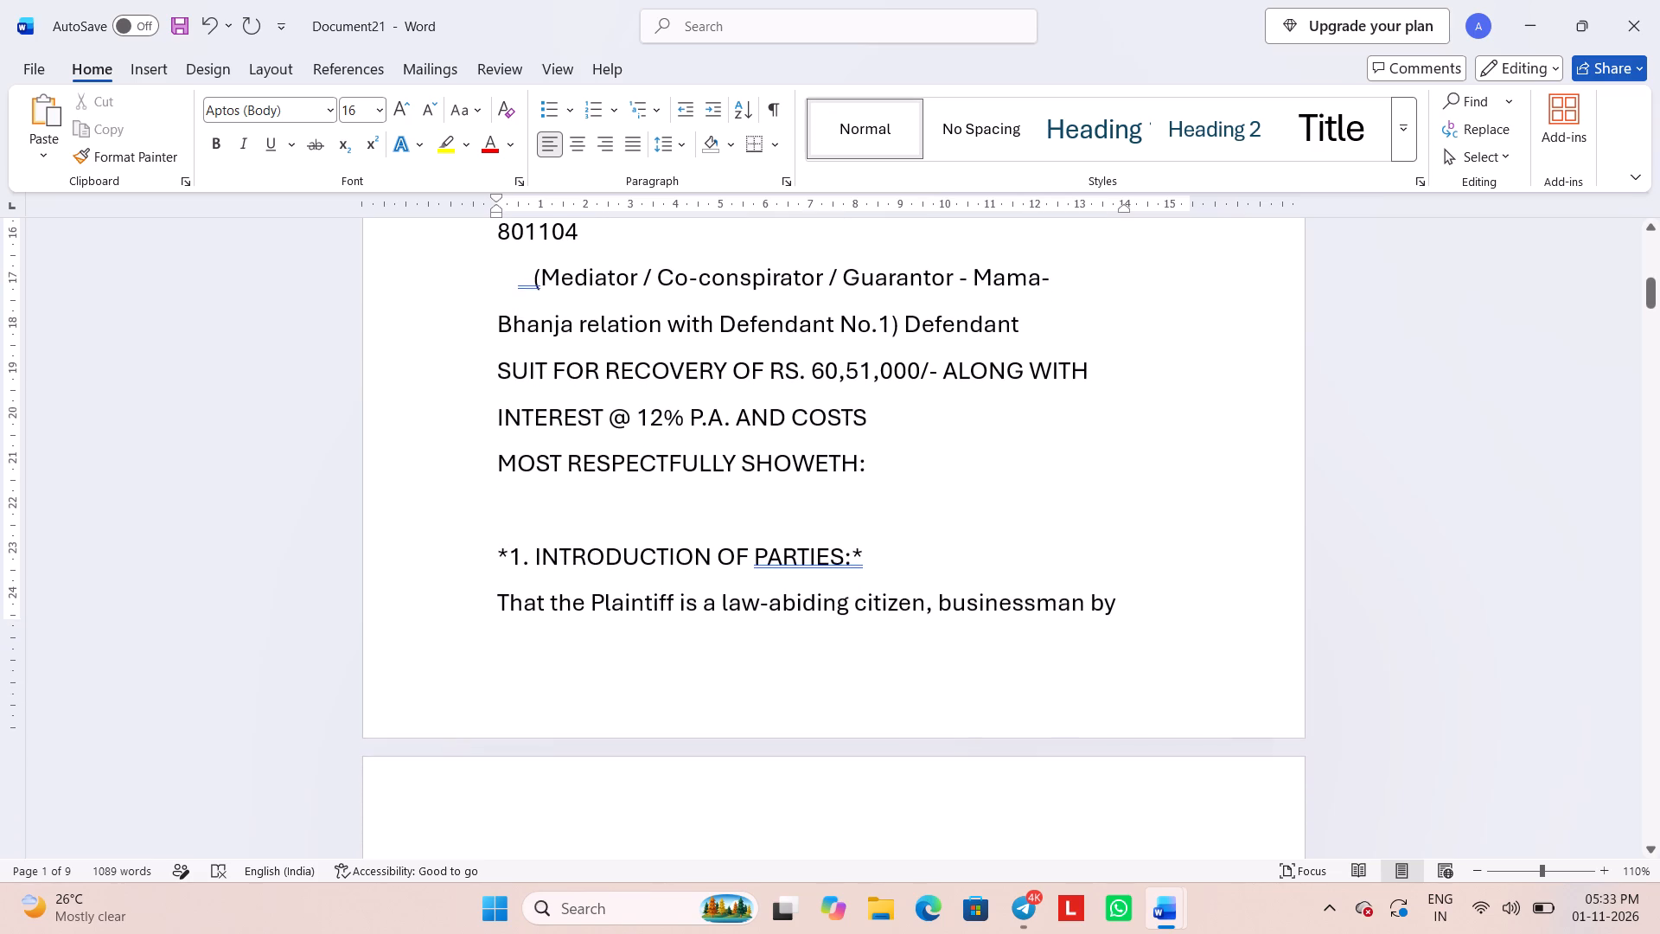
pyautogui.scroll(-1, 485, 573)
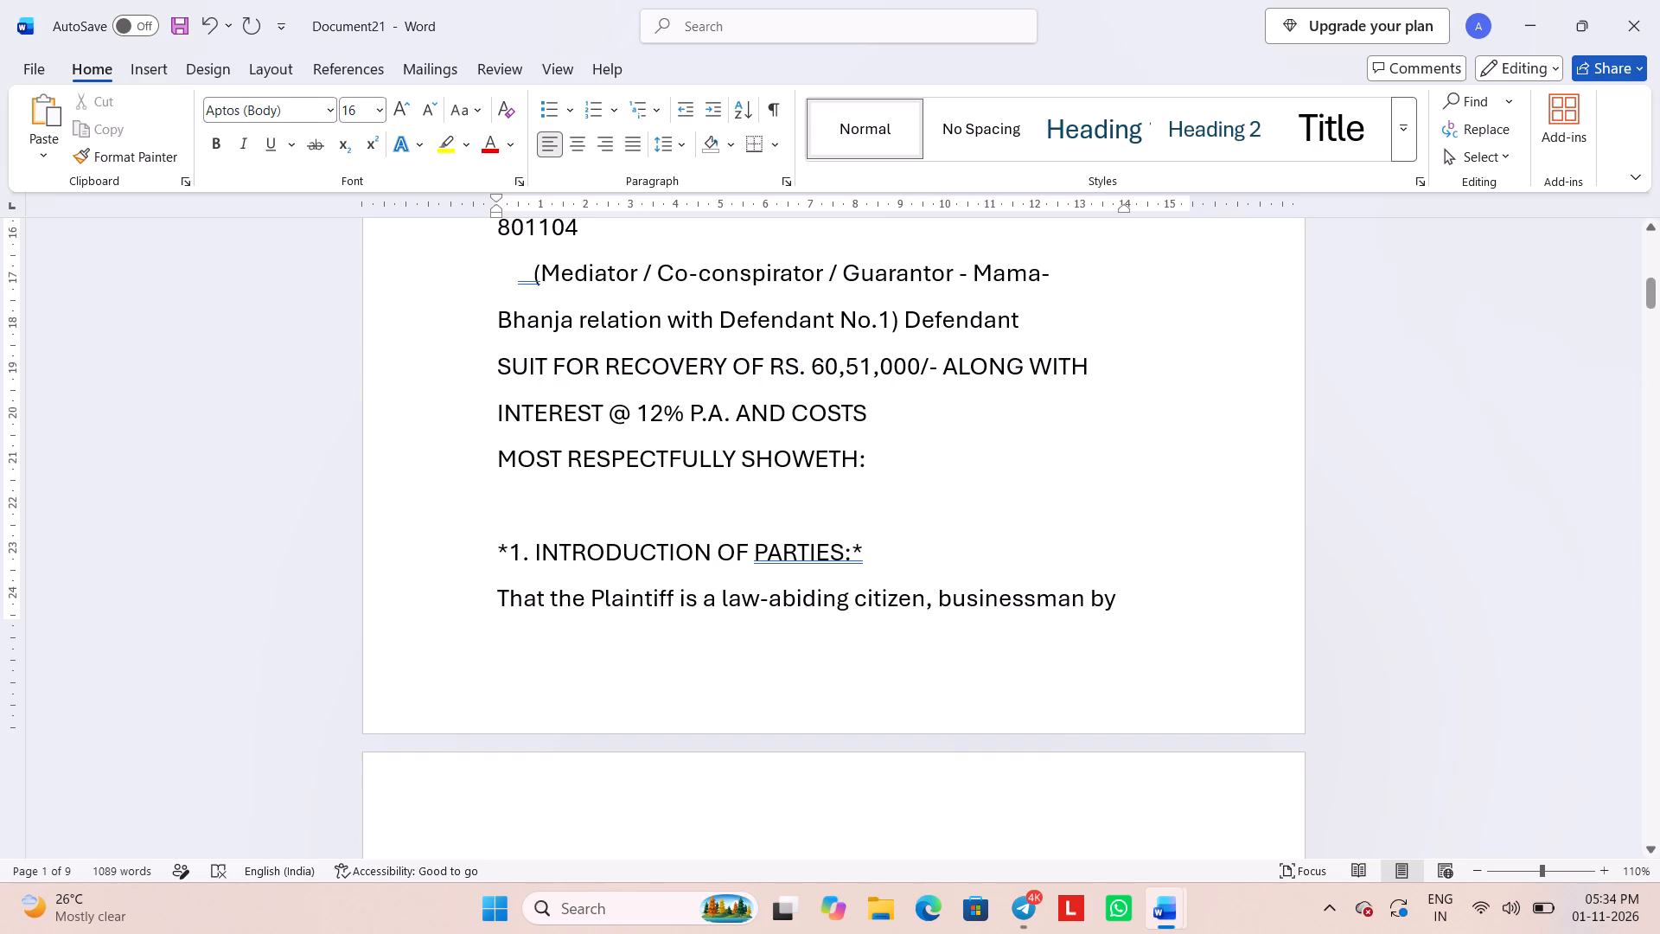
pyautogui.click(879, 415)
pyautogui.press('Return')
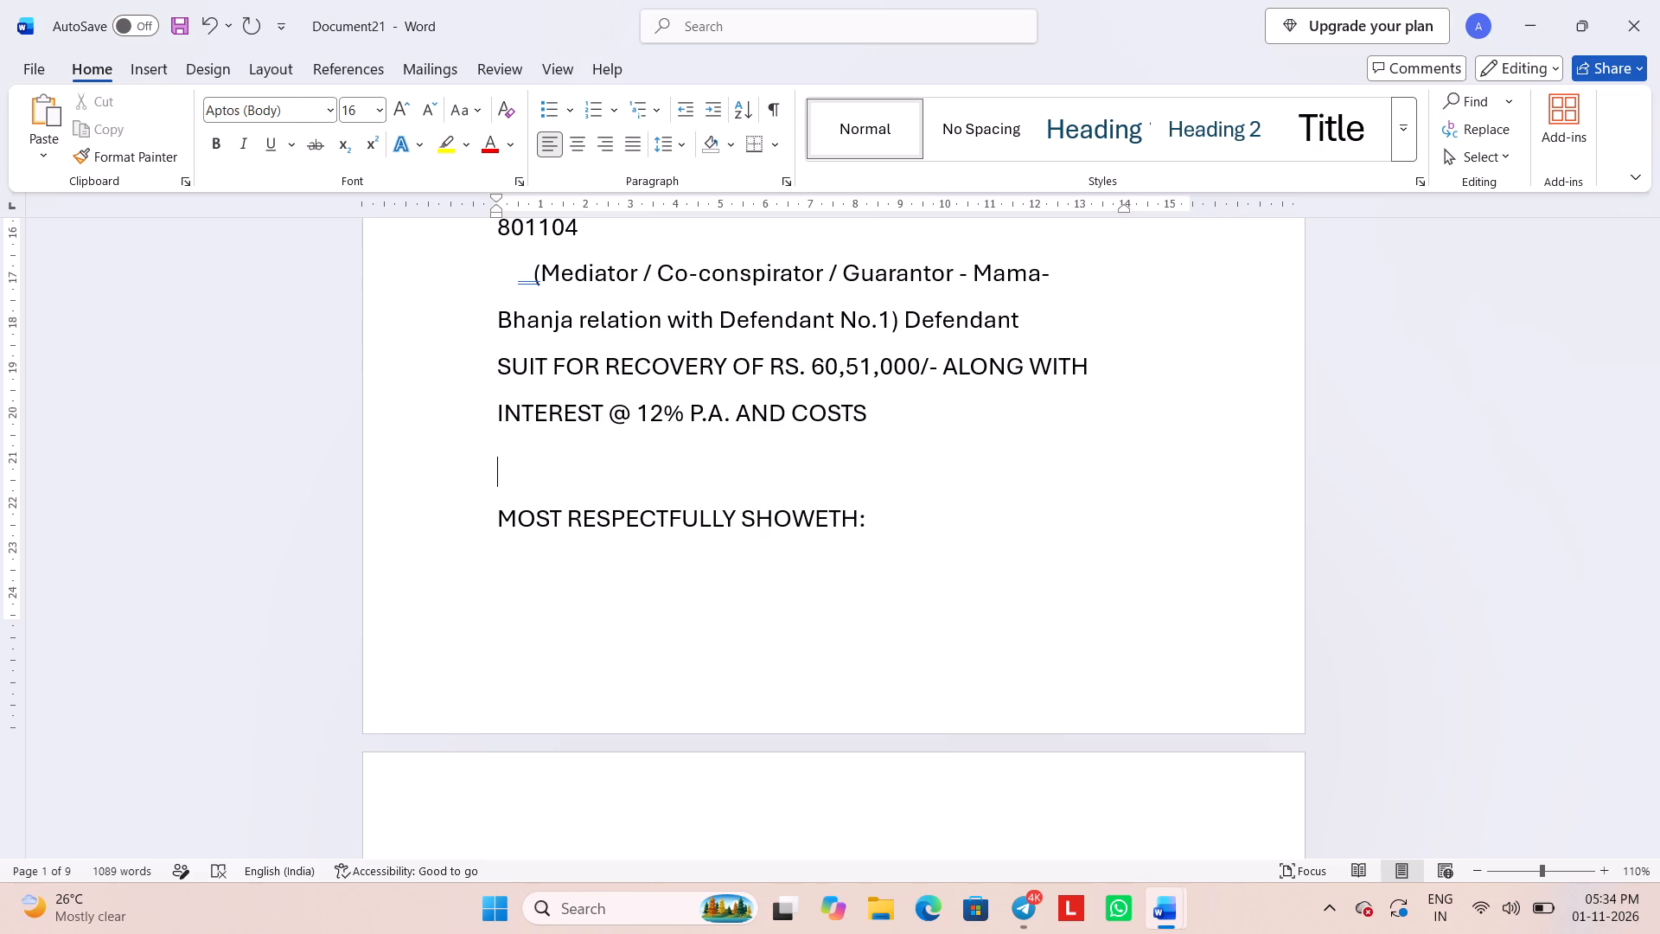
pyautogui.press('space')
pyautogui.press('space')
pyautogui.press('space')
pyautogui.press('space')
pyautogui.press('space')
pyautogui.press('space')
pyautogui.press('space')
pyautogui.press('space')
pyautogui.press('space')
pyautogui.press('space')
pyautogui.press('space')
pyautogui.press('space')
pyautogui.press('space')
pyautogui.press('space')
pyautogui.press('space')
pyautogui.press('space')
pyautogui.press('space')
pyautogui.press('space')
# Begin the indented line above "MOST RESPECTFULLY SHOWETH:" with "The hum’ble" and check the spelling suggestions for its second word.
pyautogui.hotkey('shift', 't')
pyautogui.write('he')
pyautogui.press('space')
pyautogui.write('hu')
pyautogui.press('m')
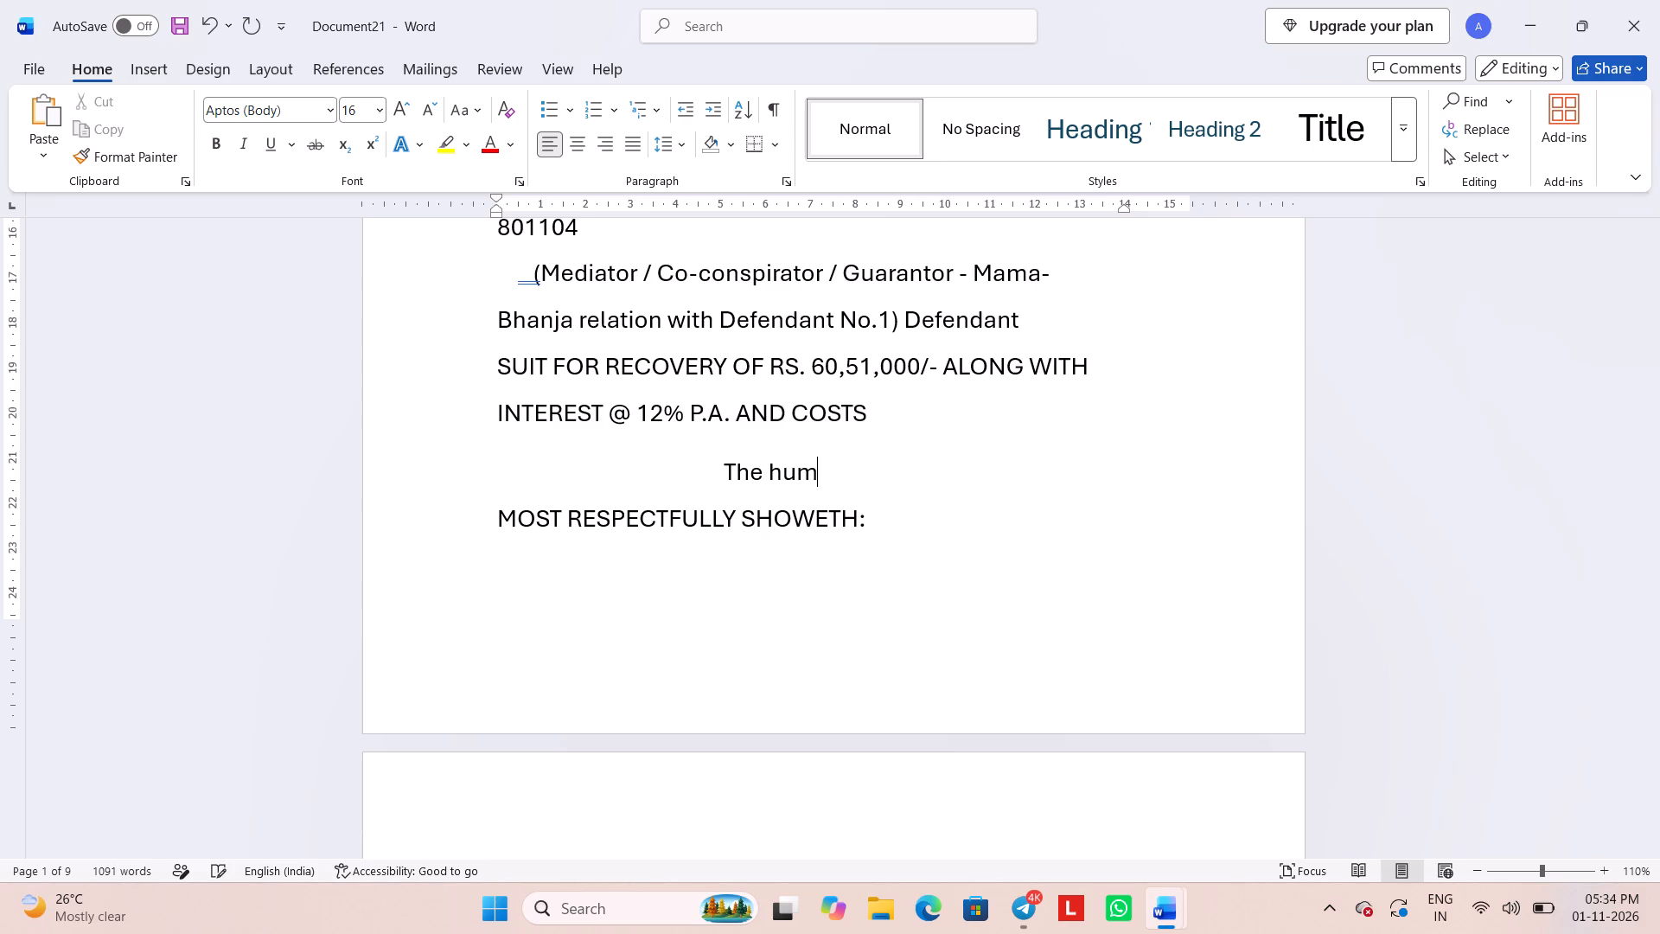
pyautogui.press('b')
pyautogui.press('BackSpace')
pyautogui.press("'")
pyautogui.write('ble')
pyautogui.press('space')
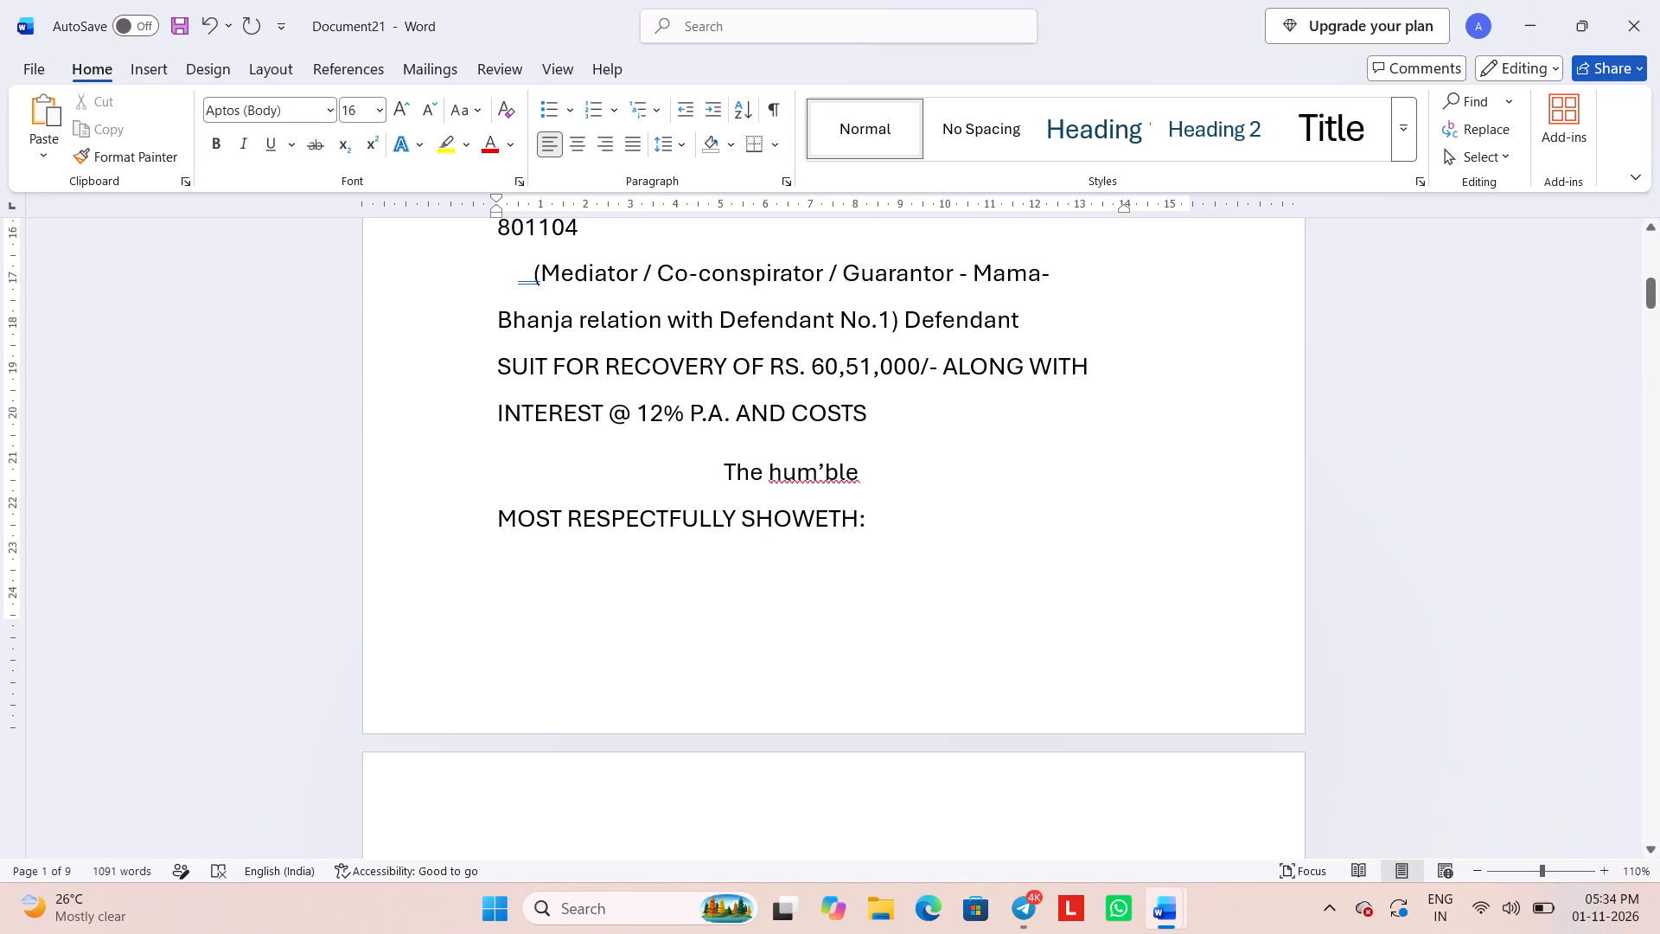
pyautogui.rightClick(819, 482)
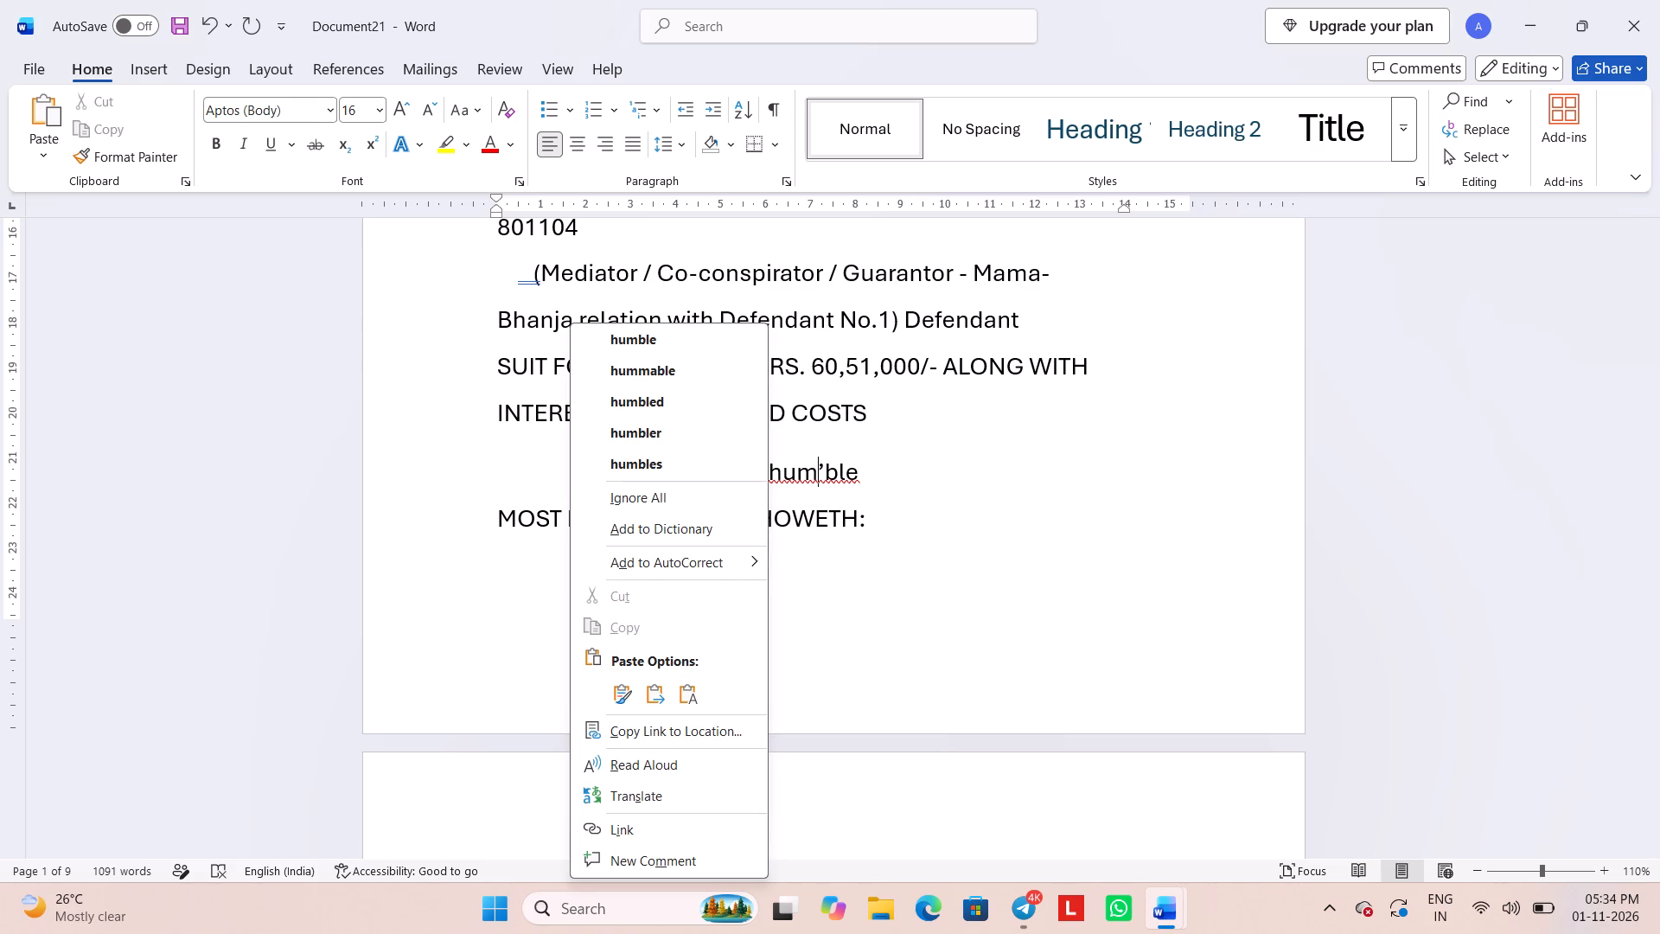
pyautogui.click(880, 471)
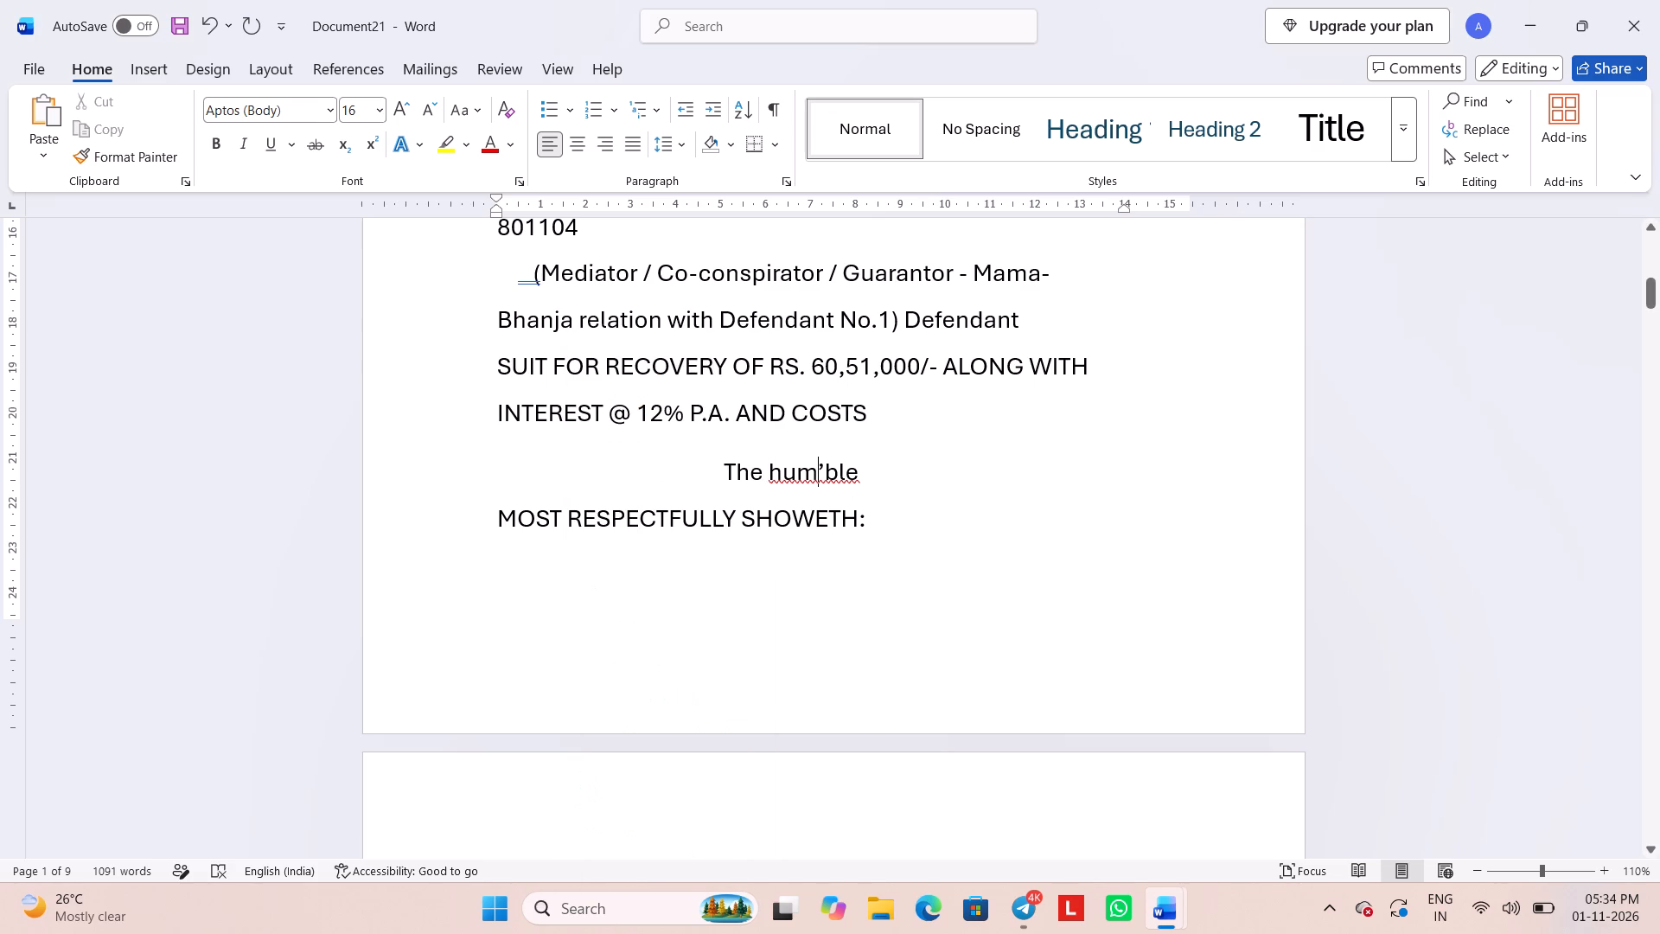